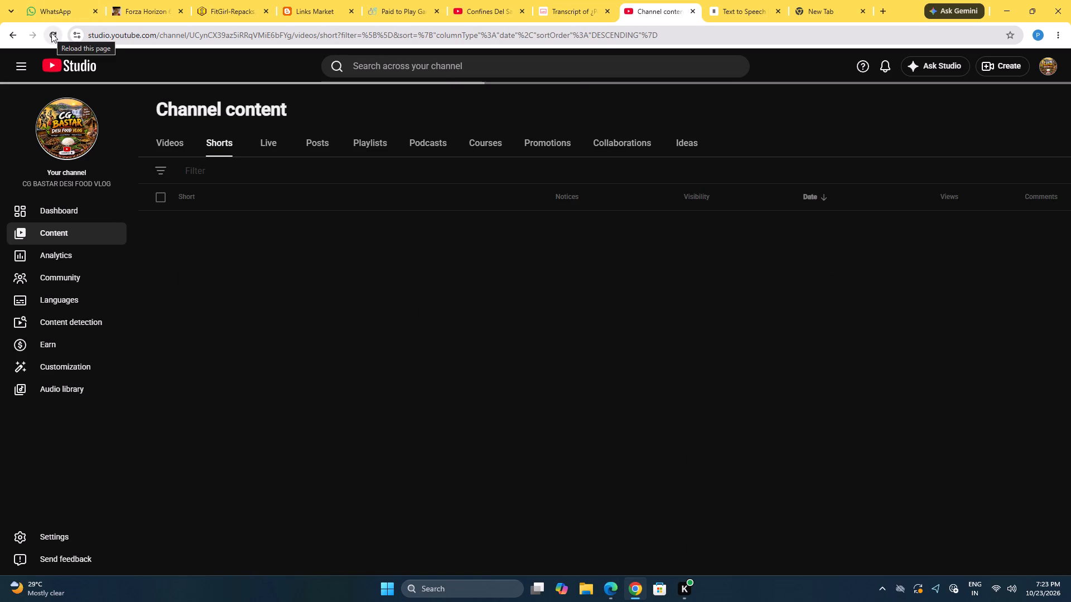
click(260, 240)
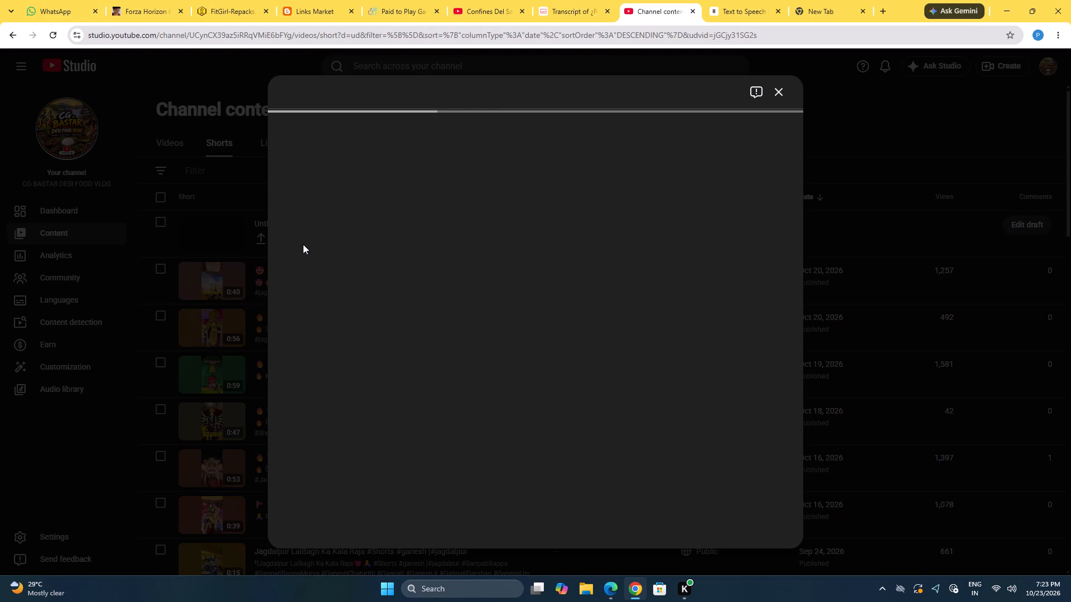
Replace the draft Short's title "Untitled video" with the copied Hindi Durga pandal title.
drag(368, 213, 292, 208)
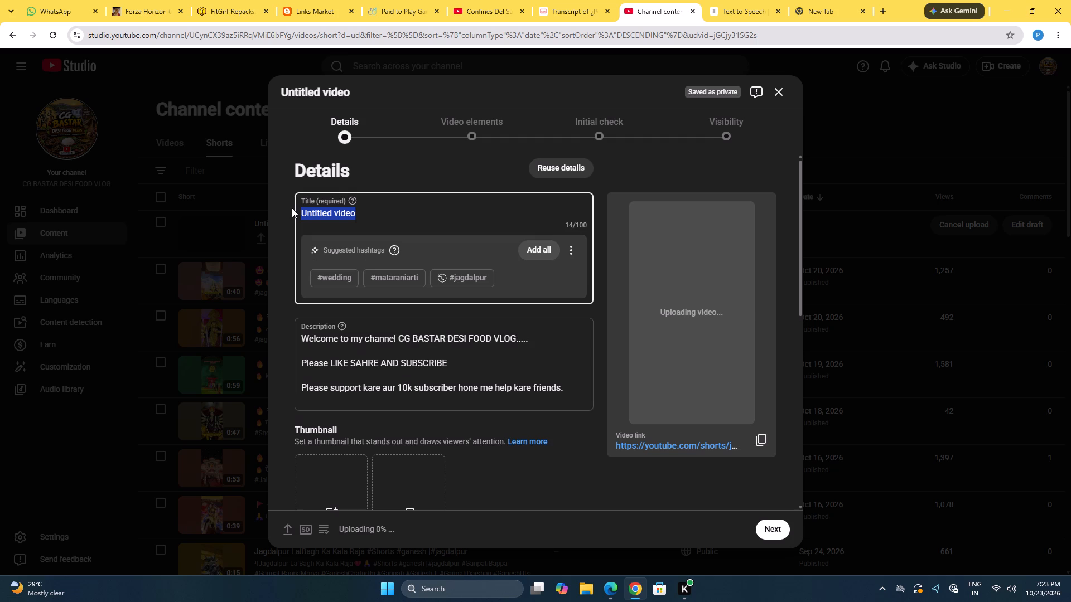
key(ctrl+v)
key(space)
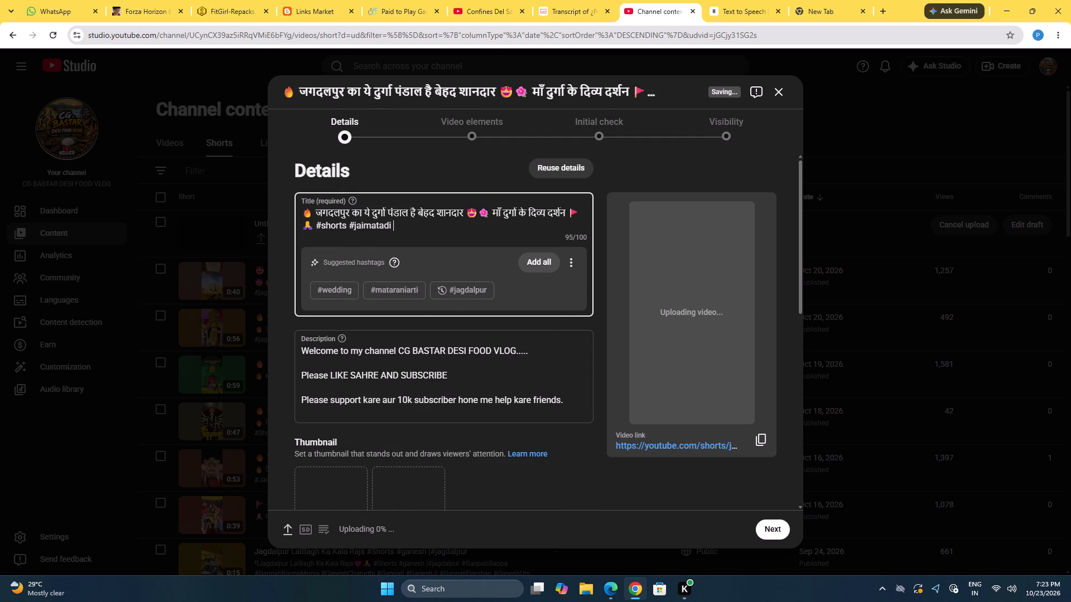
Remove the phrase "माँ दुर्गा के दिव्य दर्शन" and the heart-eyes and flower emojis from the title.
drag(481, 212, 491, 213)
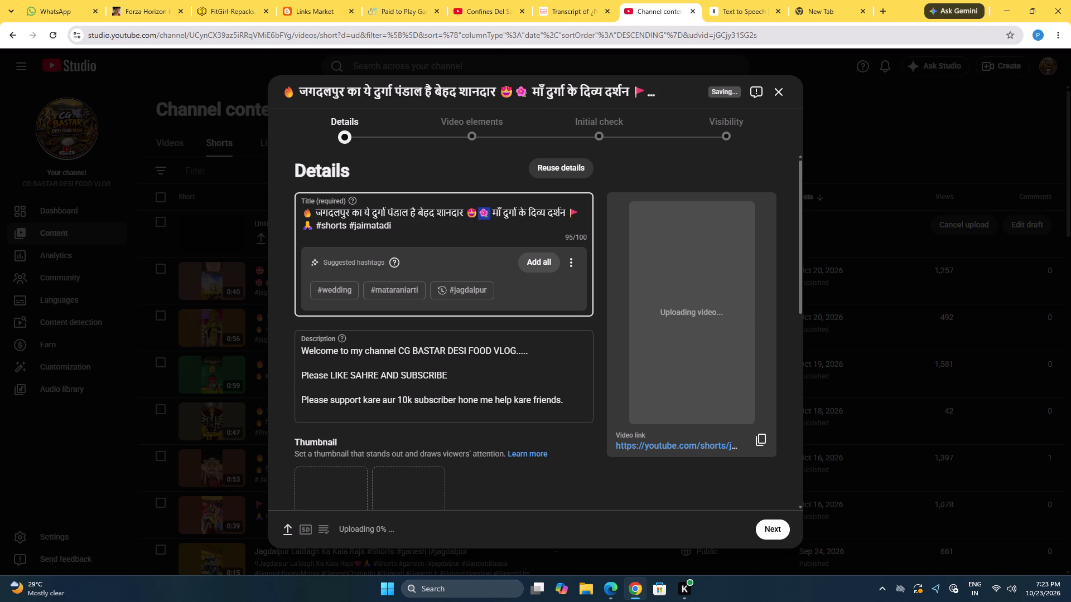
drag(491, 213, 497, 215)
click(494, 215)
drag(493, 212, 568, 215)
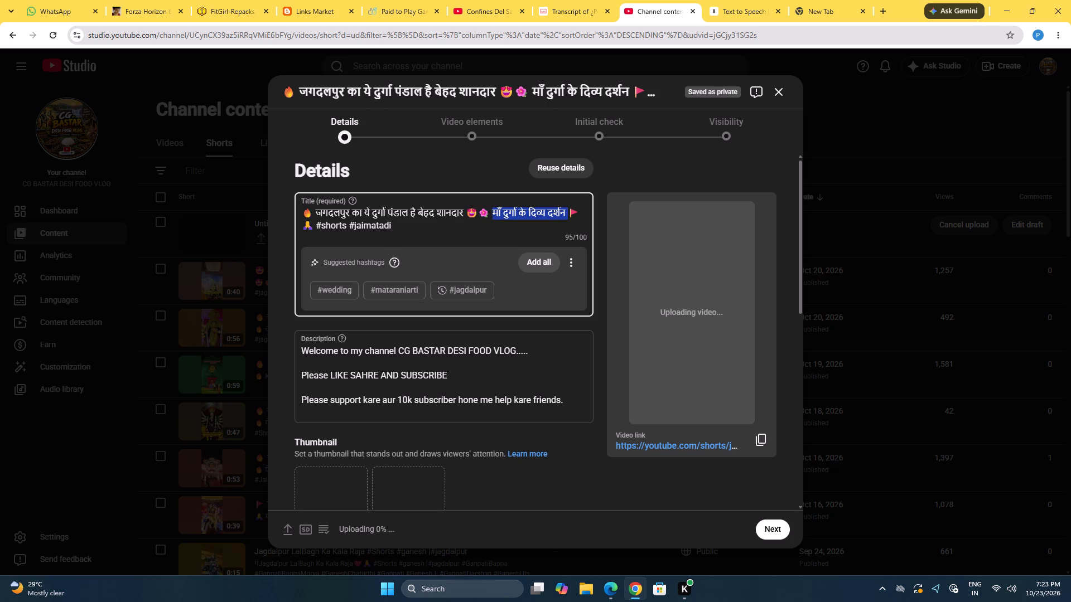
drag(568, 215, 568, 216)
key(BackSpace)
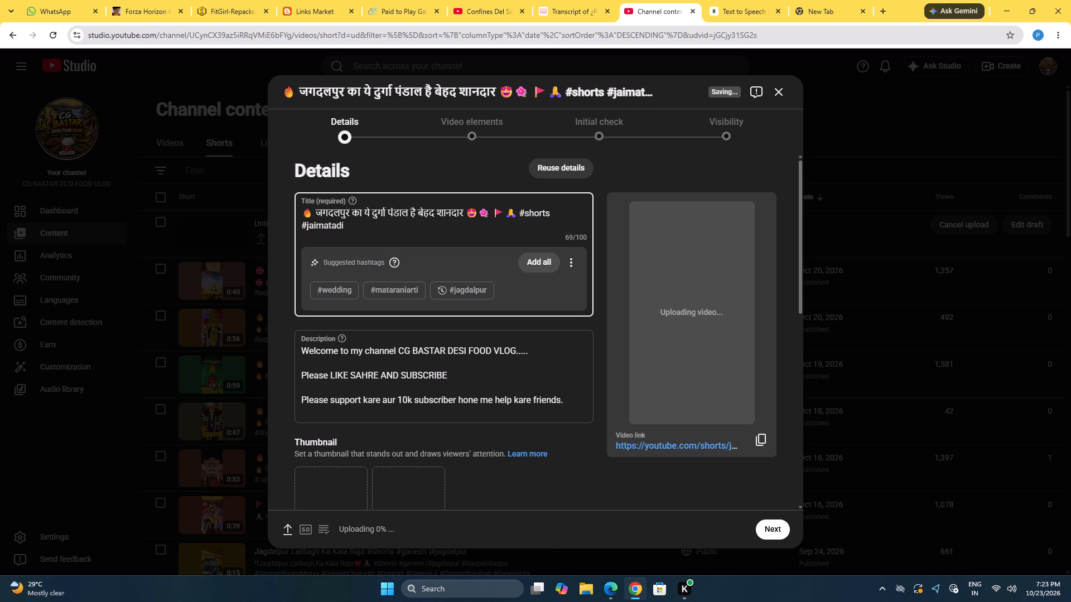
click(516, 211)
drag(493, 212, 473, 212)
key(BackSpace)
key(BackSpace)
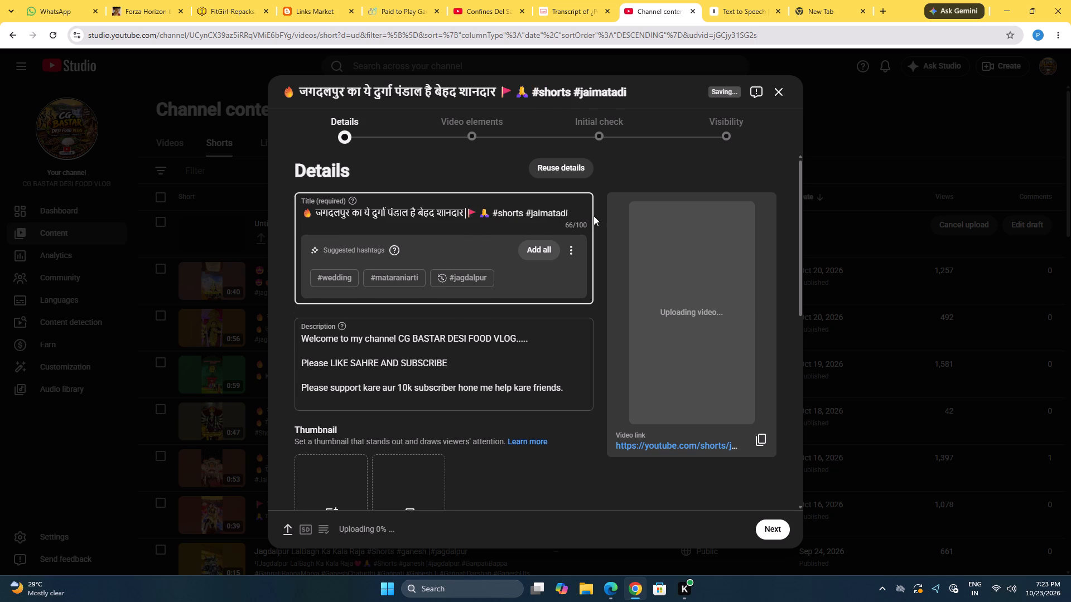
Append the suggested hashtag #jagdalpur to the end of the title, after #jaimatadi.
click(569, 213)
key(space)
text(#jagdalpur)
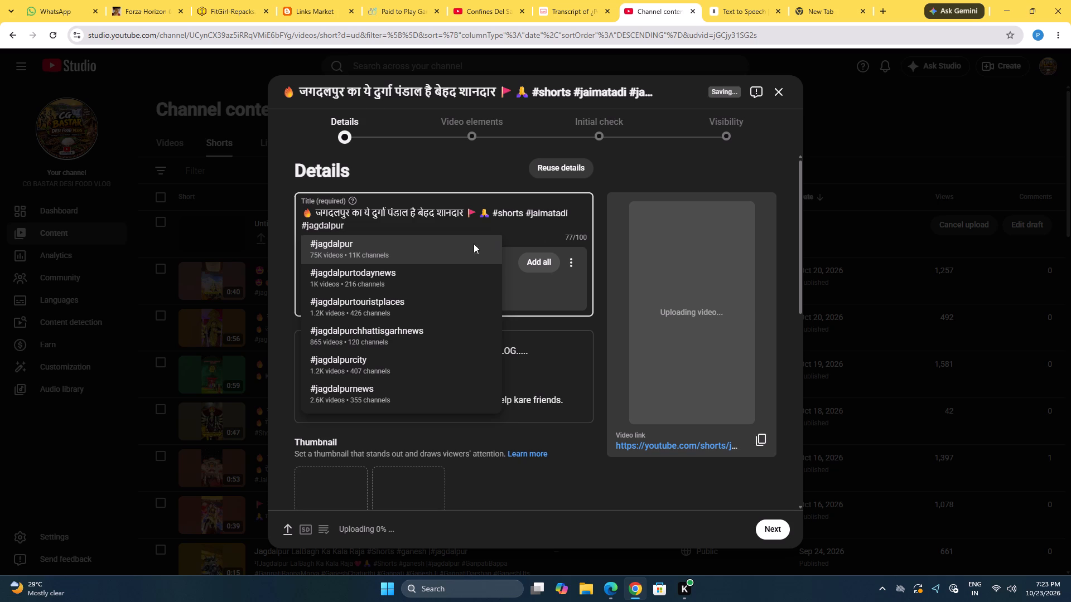
click(467, 244)
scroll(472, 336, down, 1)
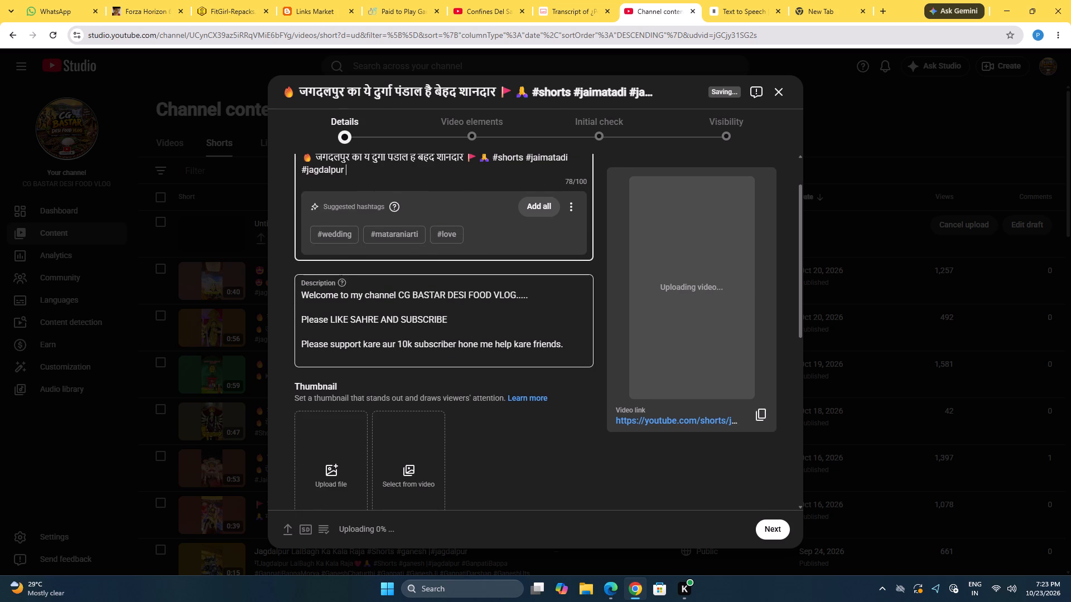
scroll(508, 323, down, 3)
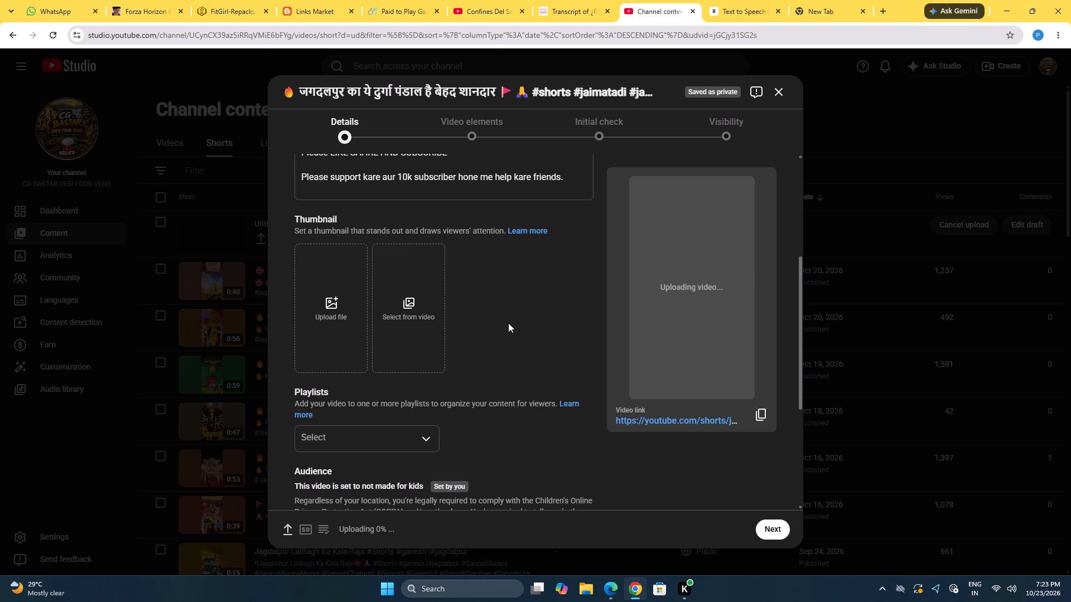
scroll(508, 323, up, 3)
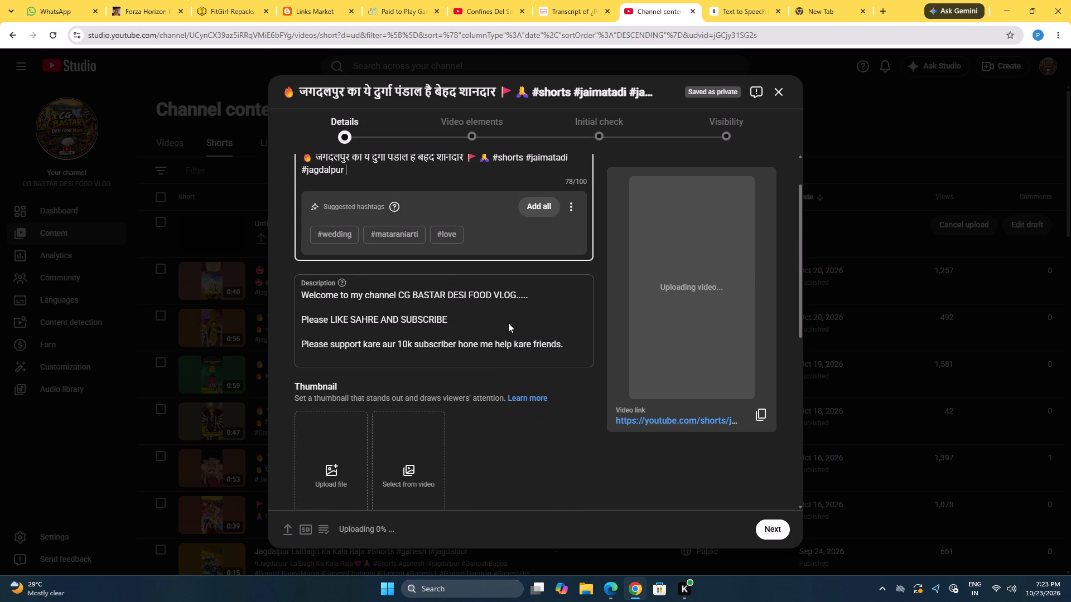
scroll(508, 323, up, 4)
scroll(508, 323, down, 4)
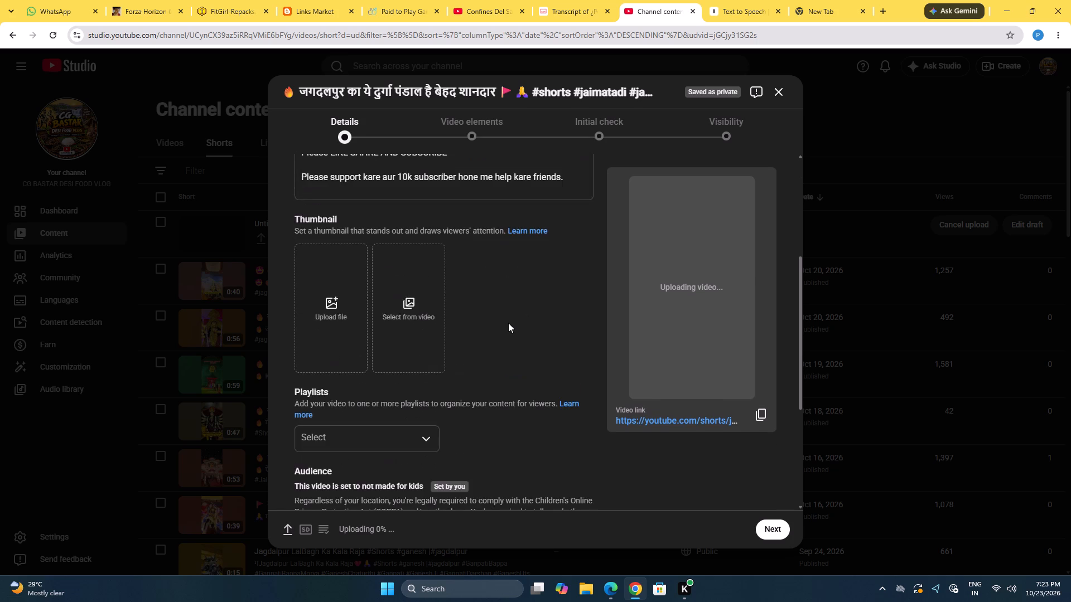
Add the draft Short to the Navratri special playlist and expand the additional detail settings.
scroll(508, 323, down, 9)
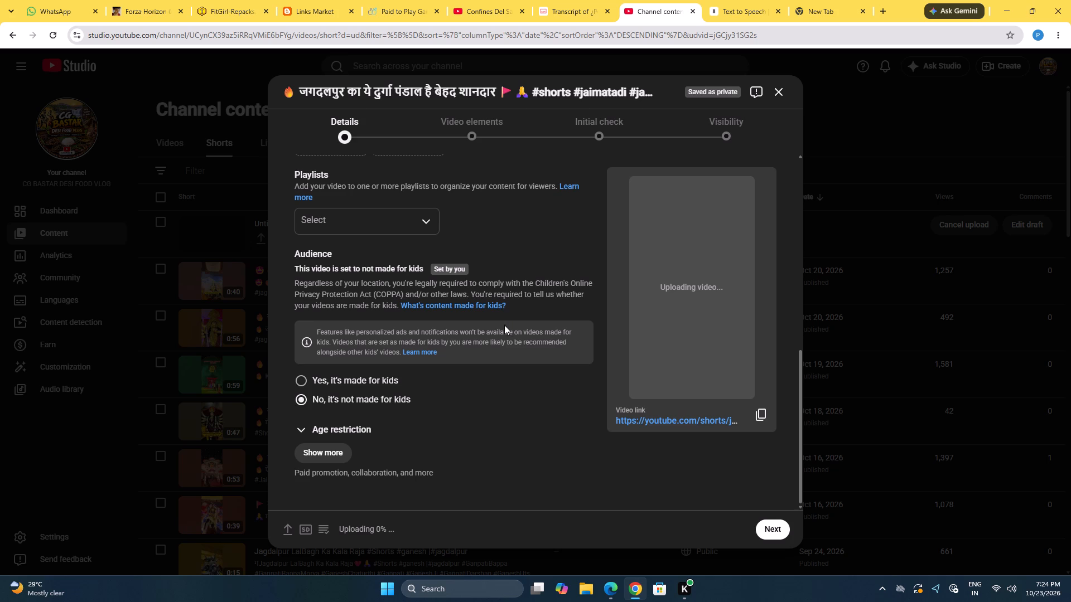
click(416, 227)
click(369, 258)
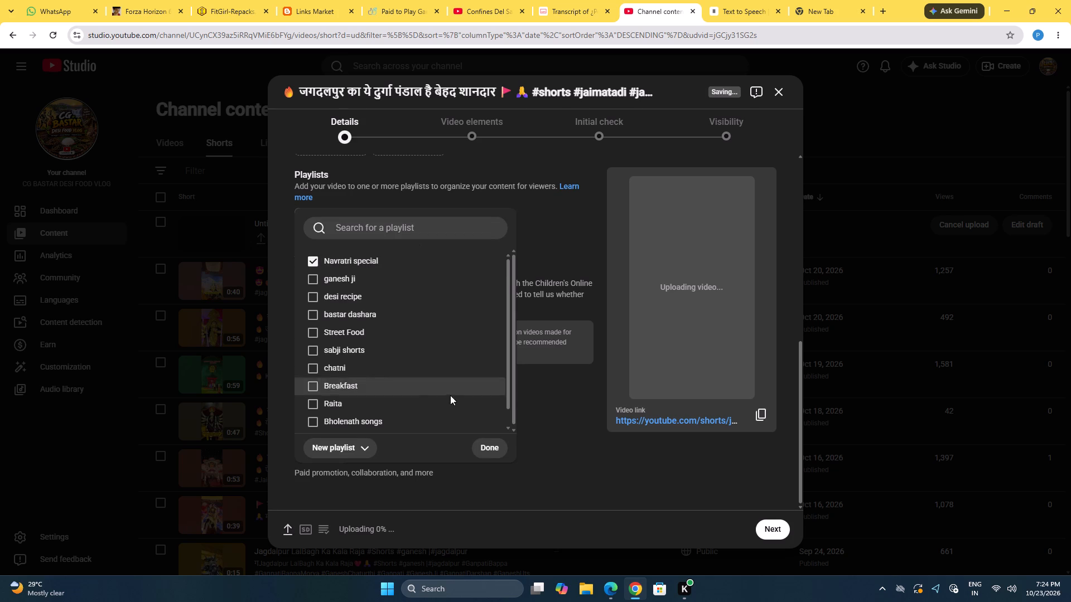
click(488, 443)
click(329, 449)
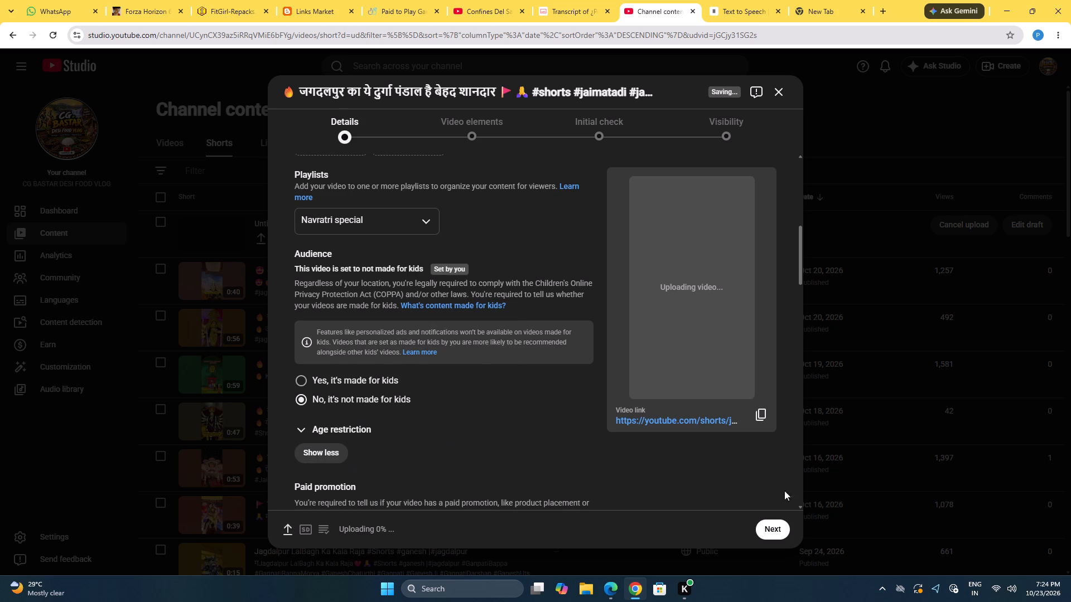
Advance the draft past Video elements and Initial check to Visibility, and save and close it with Unlisted visibility.
click(761, 531)
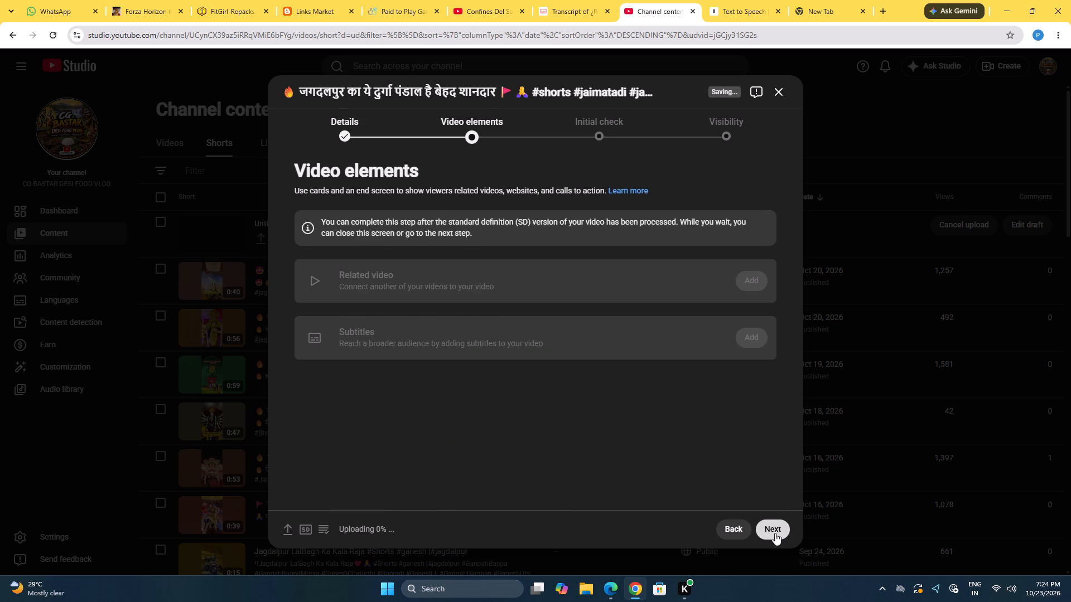
click(775, 533)
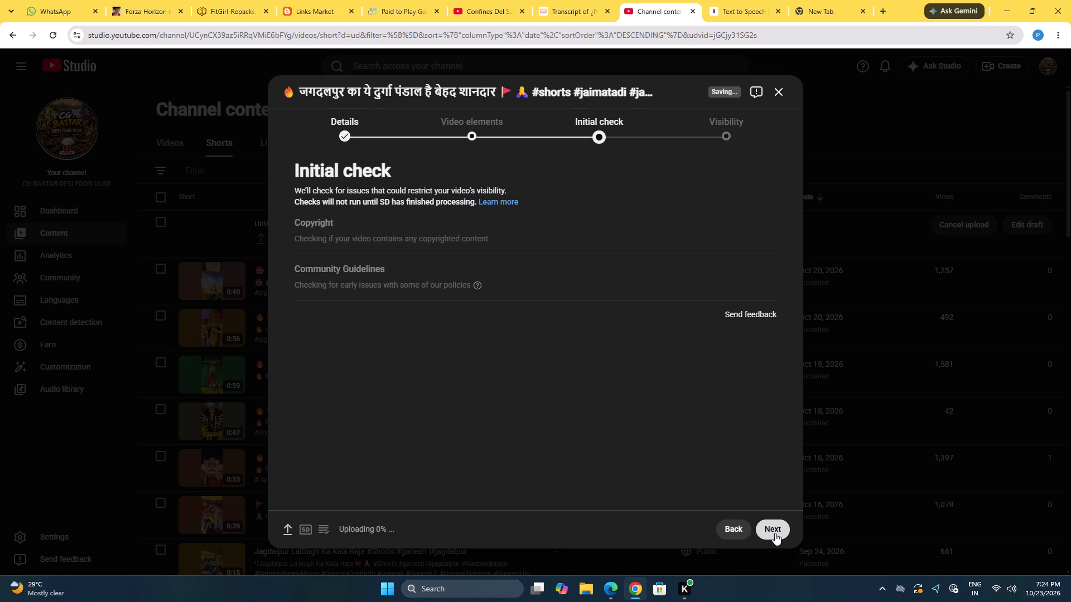
click(775, 533)
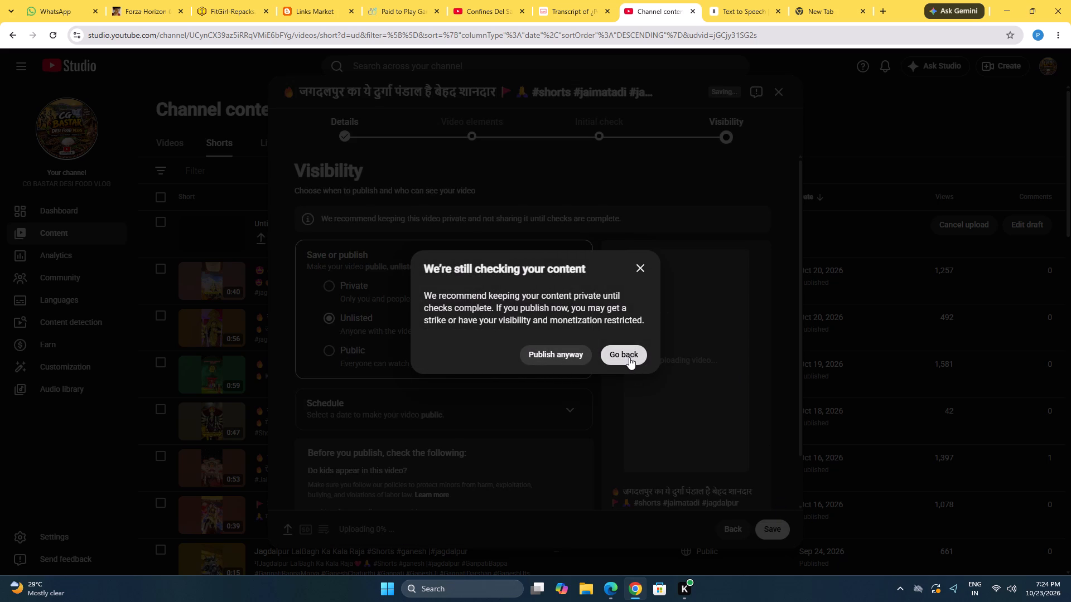
click(775, 89)
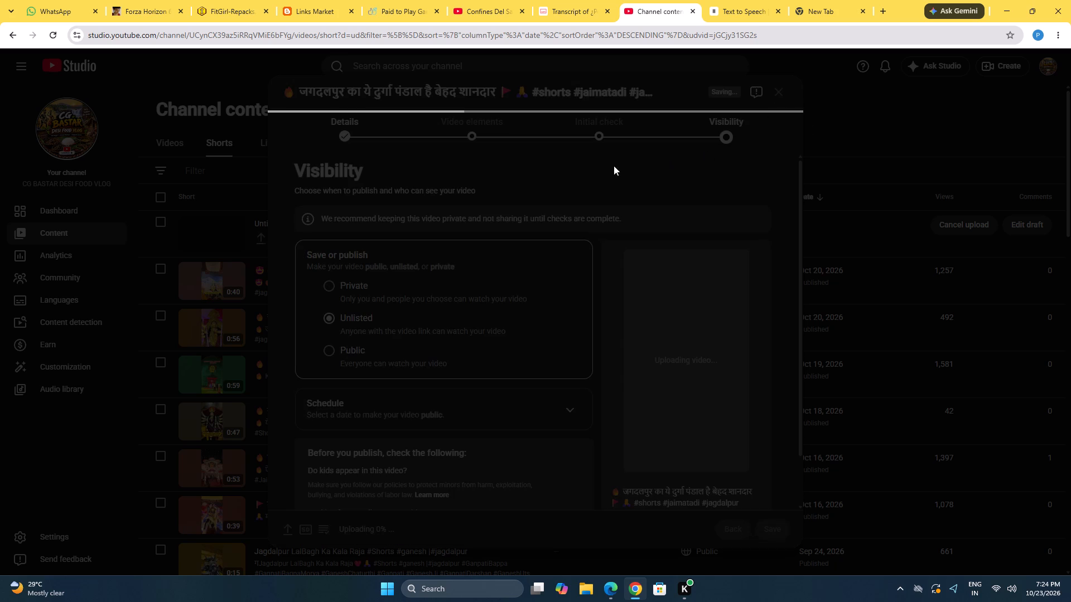
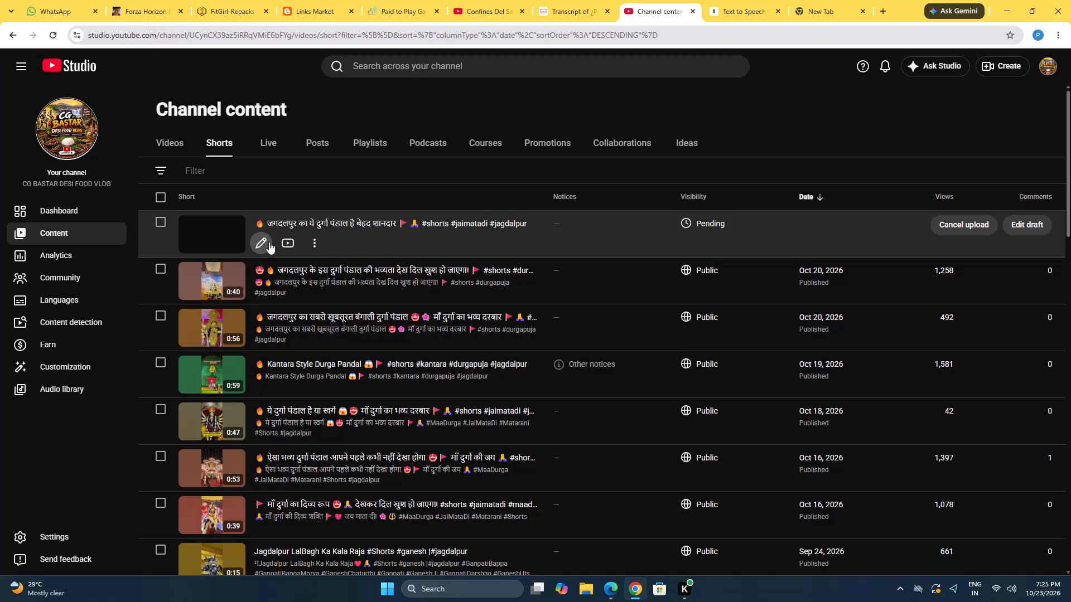
Copy all tags from the newest published Jagdalpur Durga pandal Short's details, and return to the channel's Shorts list.
click(265, 289)
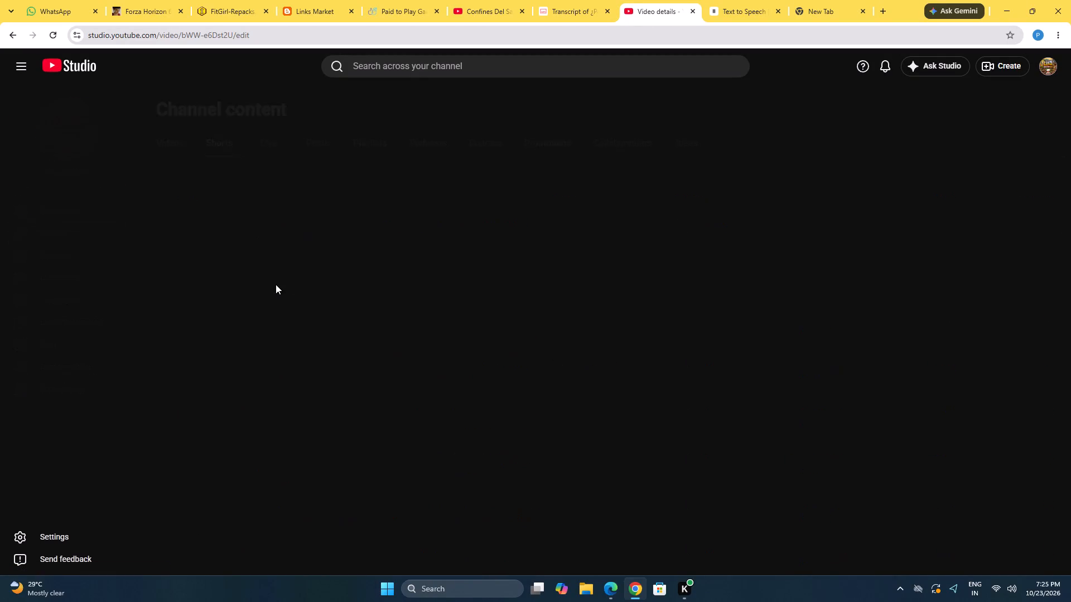
scroll(291, 375, down, 4)
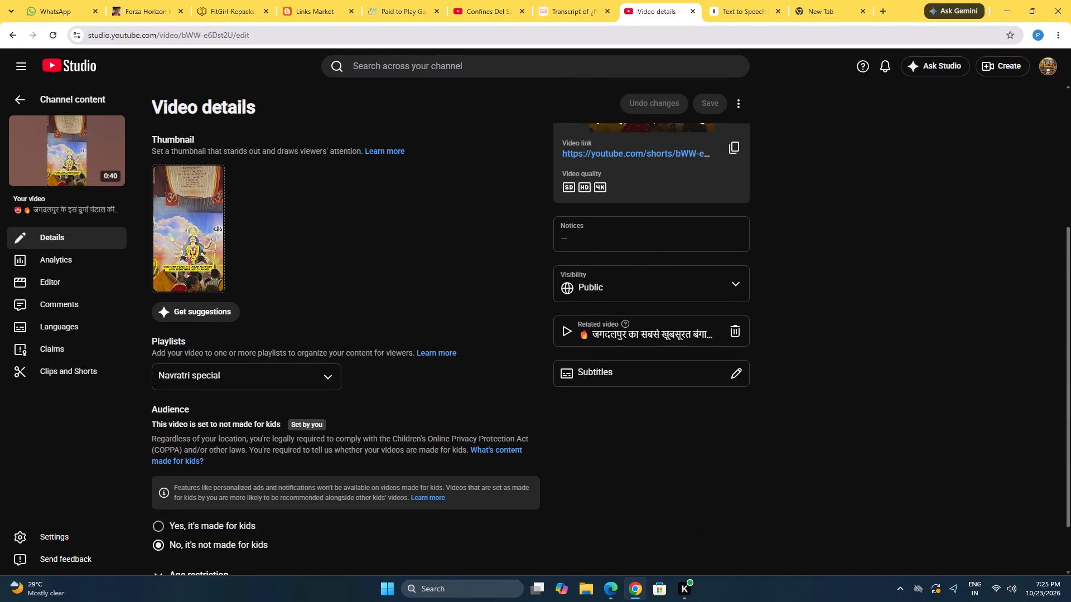
scroll(258, 436, down, 4)
click(191, 522)
scroll(533, 389, down, 6)
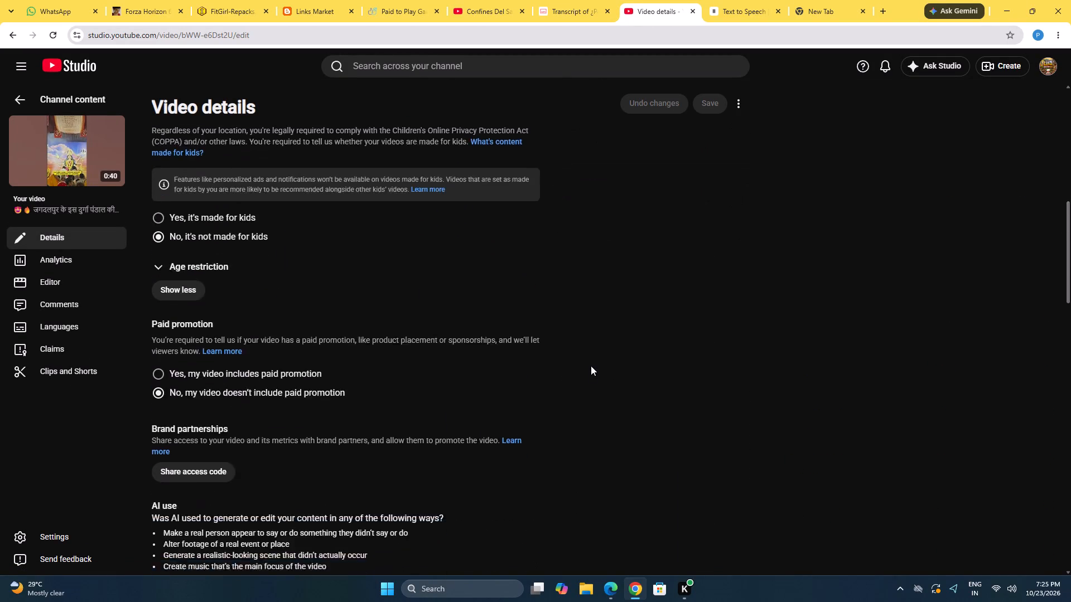
scroll(591, 366, down, 10)
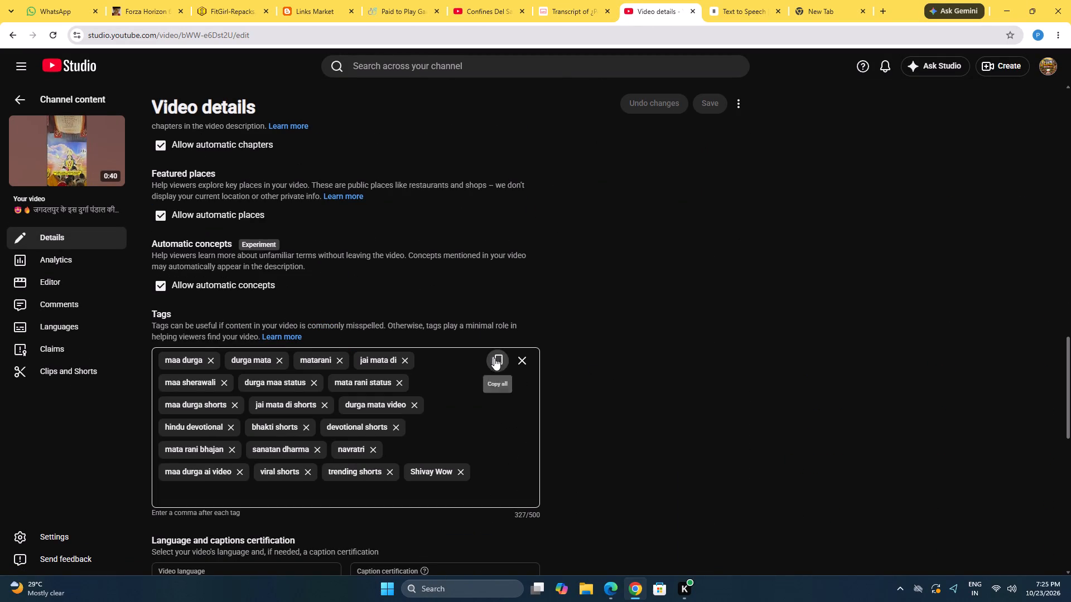
click(494, 358)
click(15, 91)
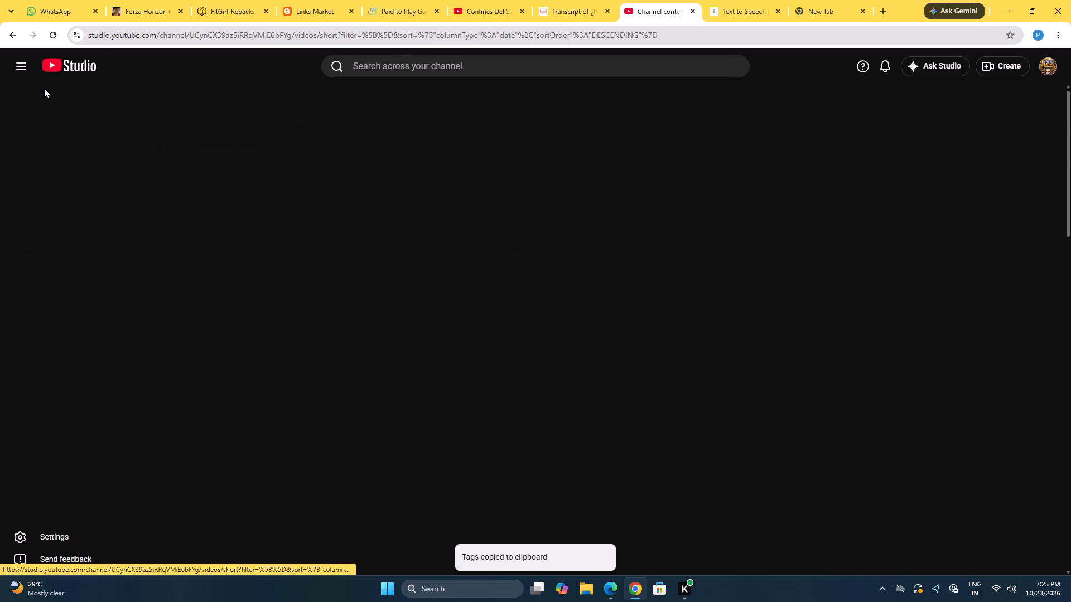
Reopen the uploading draft Short, expand its additional detail settings, and answer No to the AI use question.
click(261, 247)
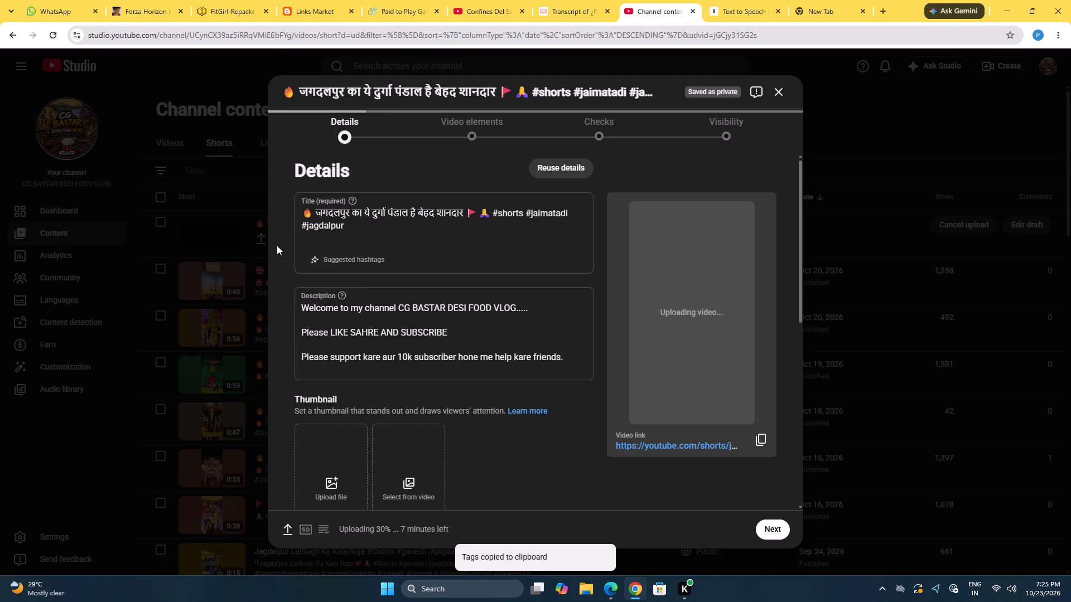
scroll(423, 399, down, 4)
scroll(543, 400, down, 1)
scroll(489, 361, up, 5)
scroll(502, 397, down, 3)
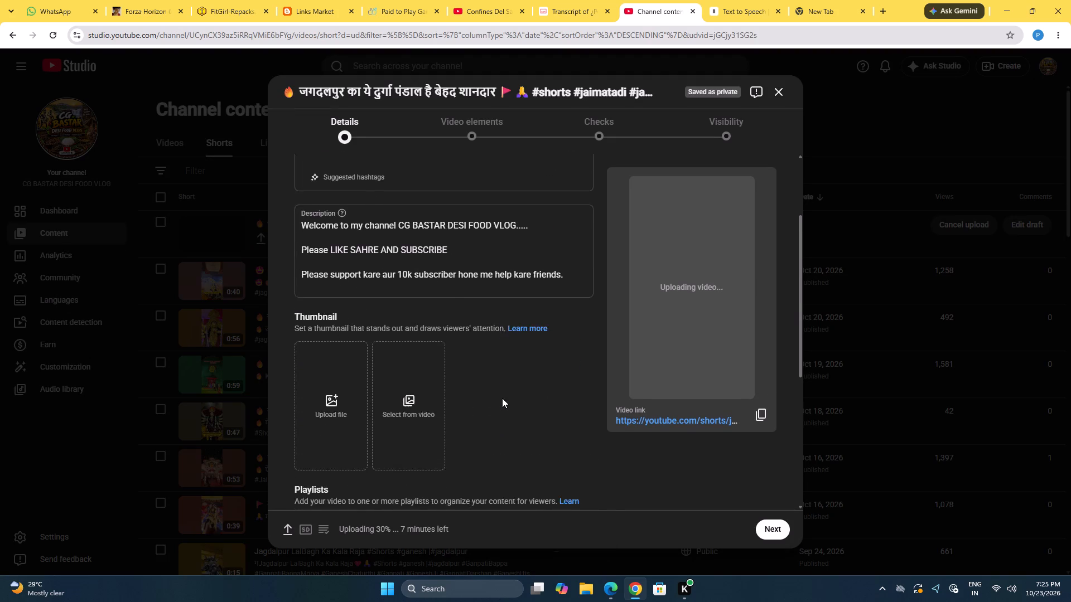
scroll(502, 398, down, 7)
click(305, 458)
scroll(452, 438, down, 2)
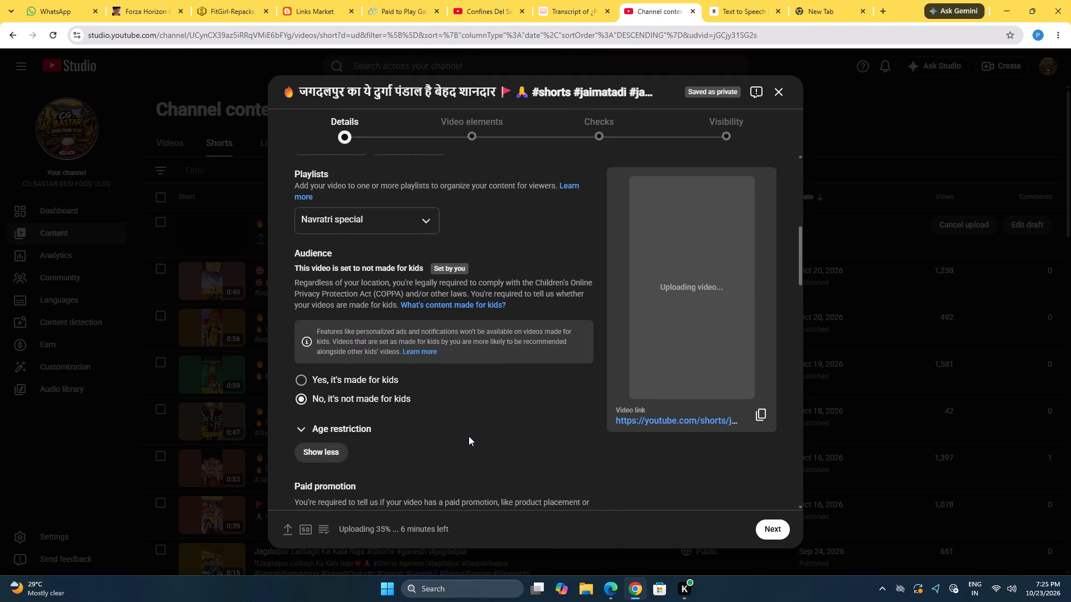
scroll(469, 436, down, 8)
scroll(469, 436, up, 2)
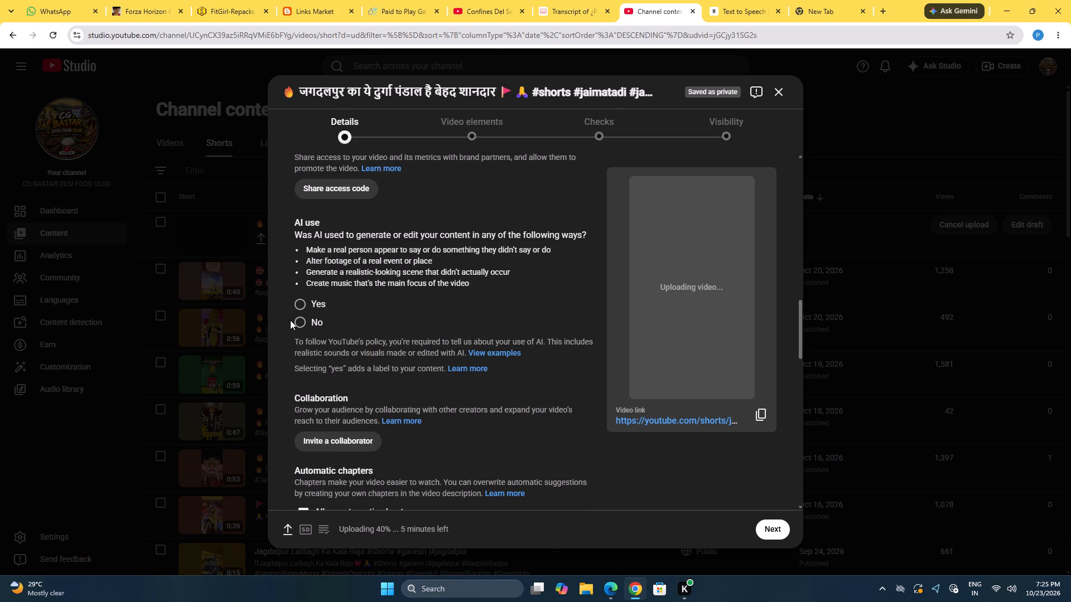
click(298, 325)
Paste the copied tags, from "maa durga" to "Shivay Wow", into the draft Short's tags.
scroll(446, 363, down, 6)
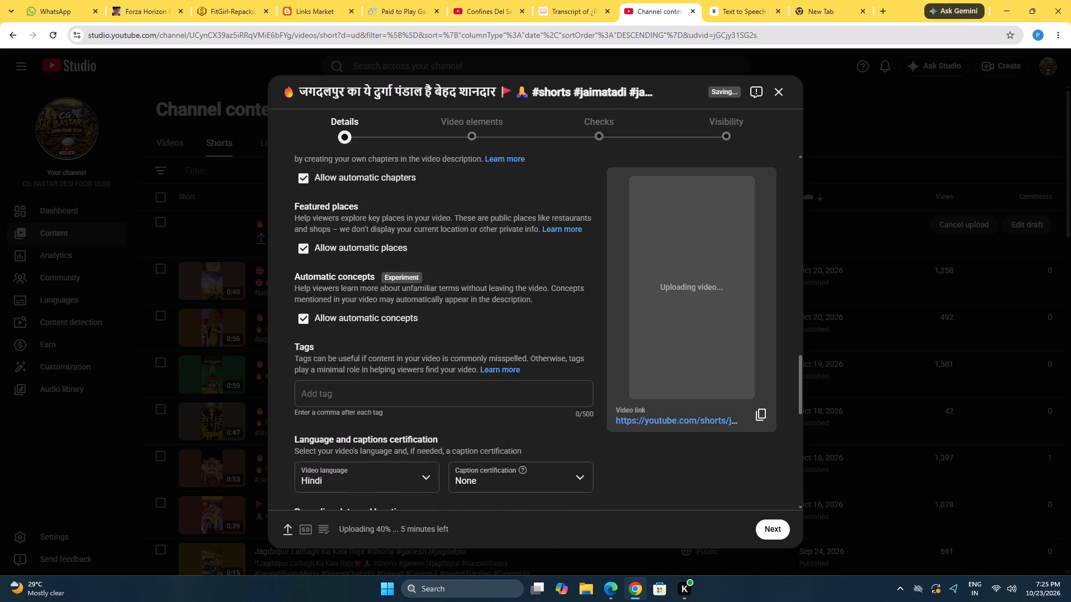
scroll(447, 375, down, 3)
click(328, 225)
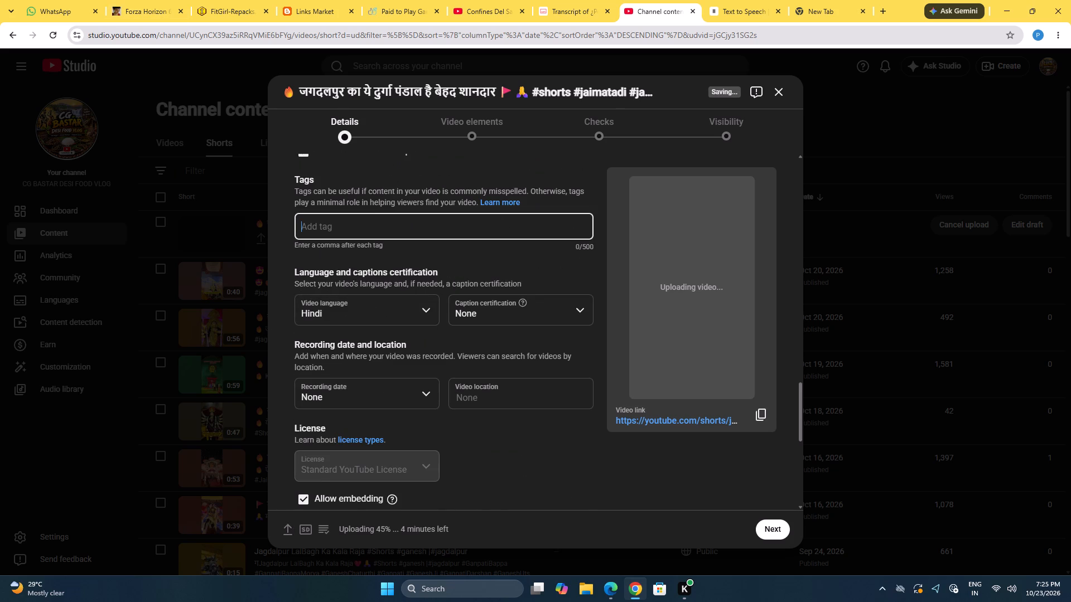
key(ctrl+v)
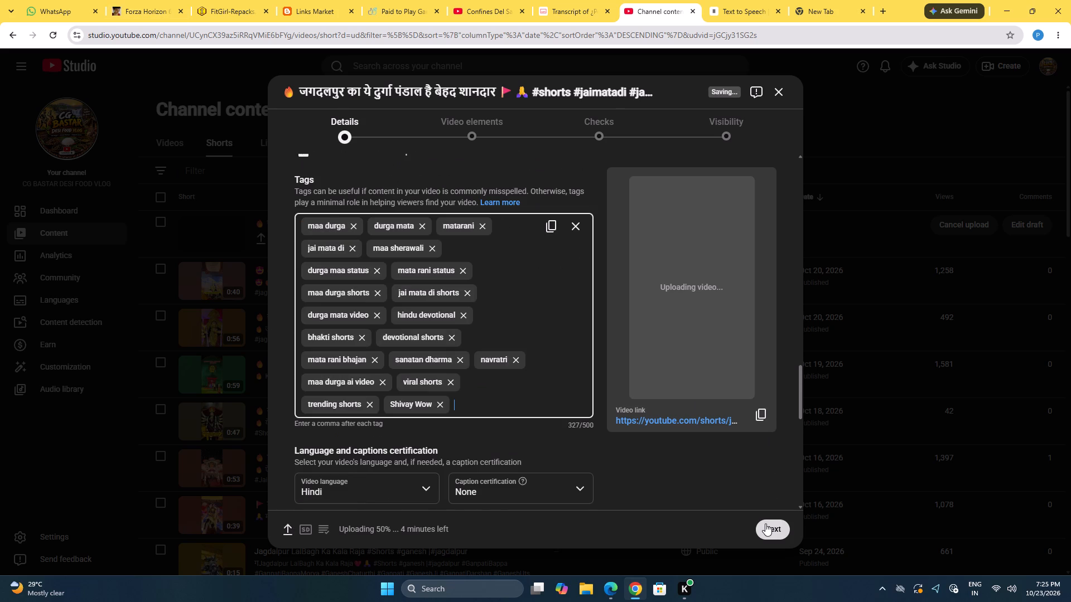
Advance the draft past Video elements and Checks to Visibility, save it as Unlisted, and dismiss the upload notice.
click(765, 523)
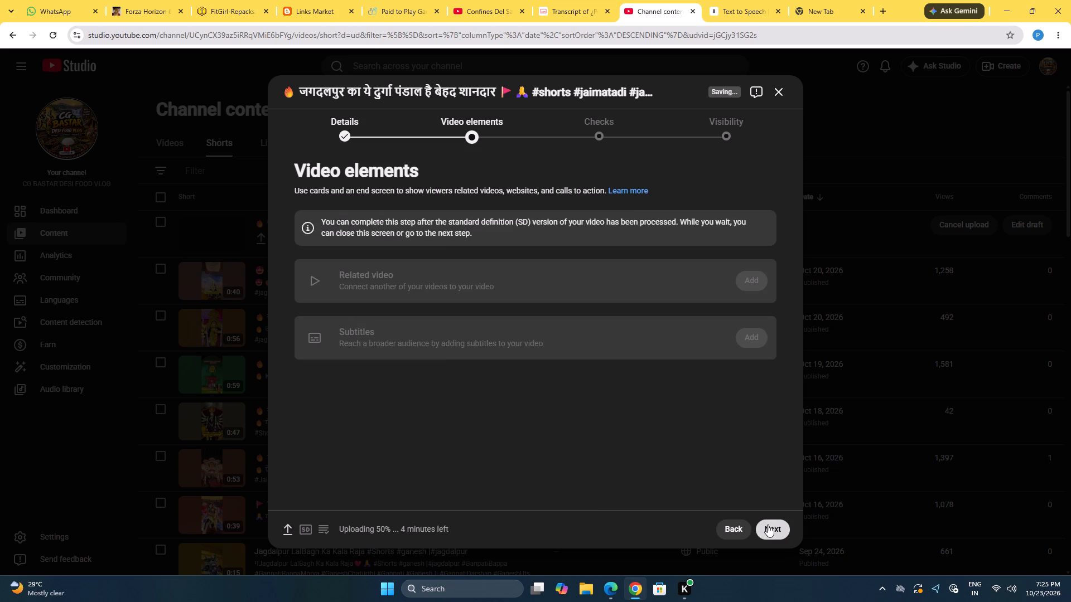
click(769, 526)
click(769, 526)
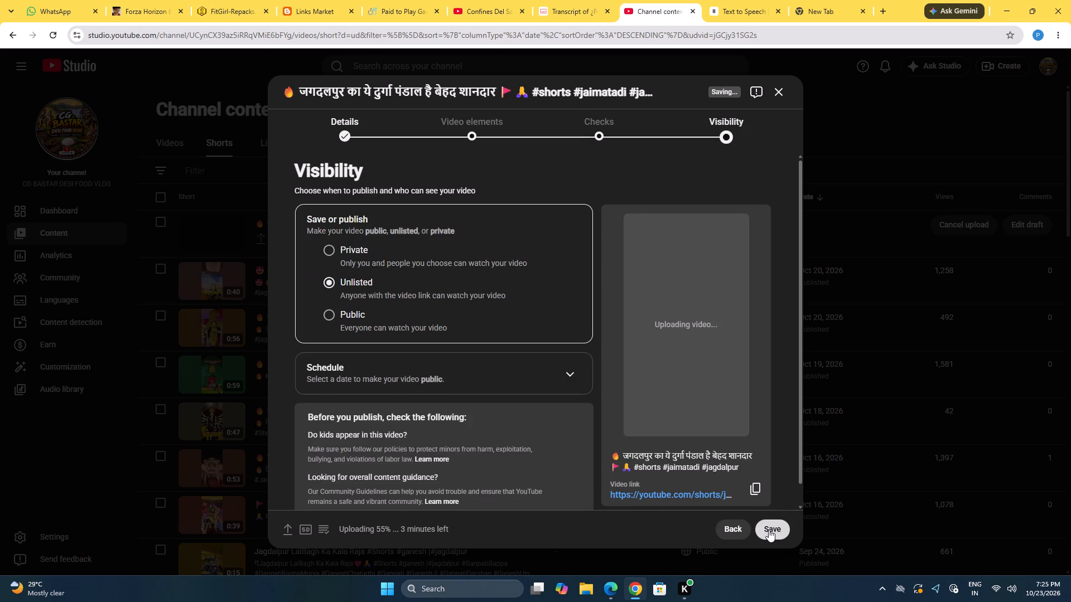
click(769, 532)
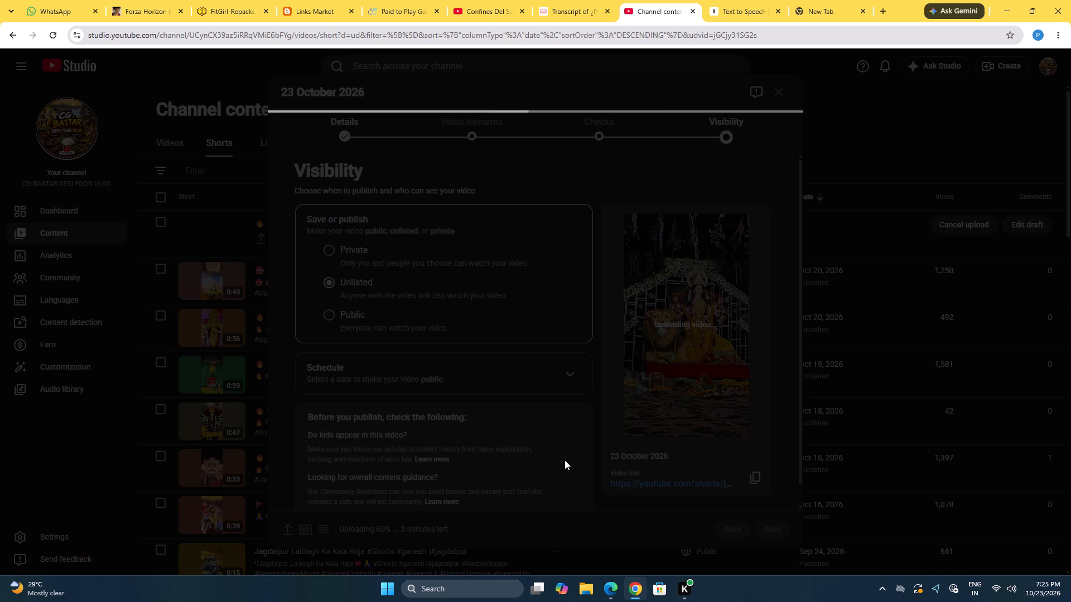
click(648, 384)
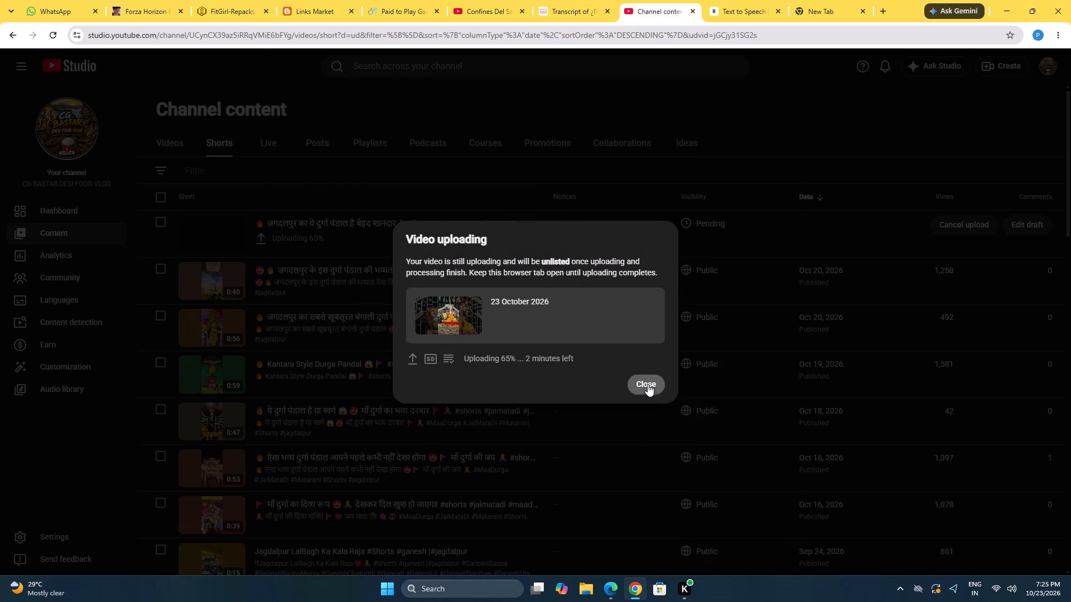
Open the pending Short's details page and check its tags in the additional settings.
click(258, 246)
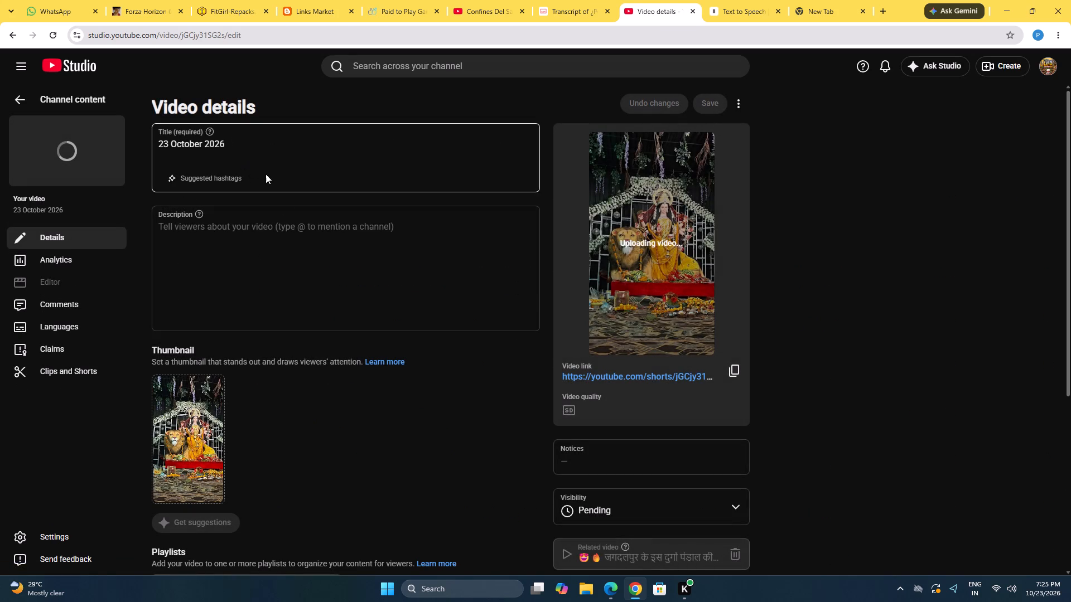
scroll(390, 379, down, 6)
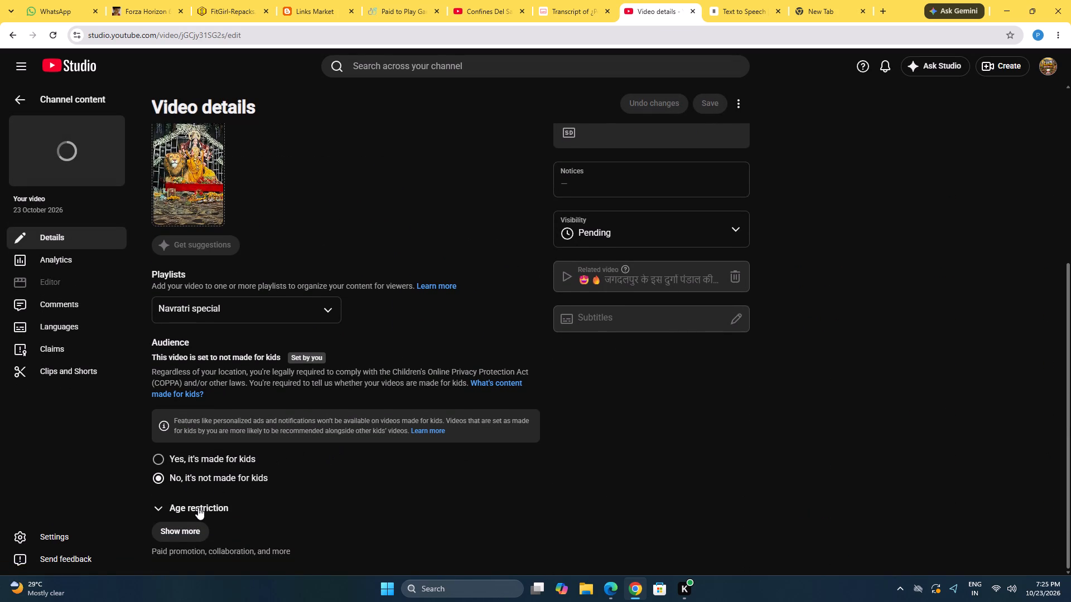
click(171, 525)
scroll(325, 485, down, 17)
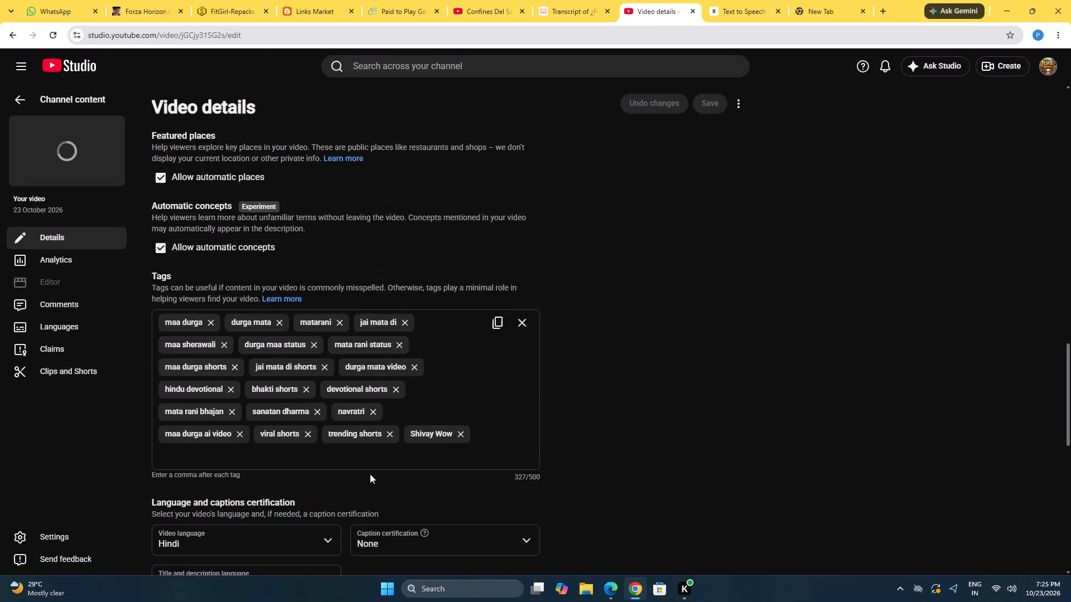
scroll(370, 474, up, 20)
scroll(370, 474, up, 5)
drag(239, 147, 154, 142)
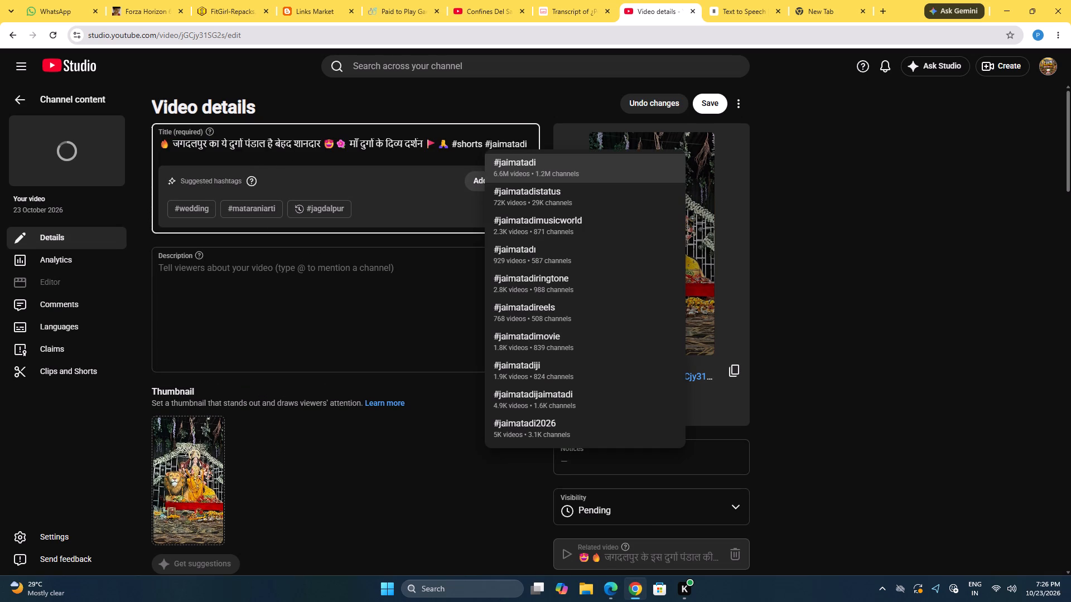
Remove "माँ दुर्गा के दिव्य दर्शन" and its preceding heart-eyes and flower emojis from the title, and append #jagdalpur after #jaimatadi.
drag(325, 144, 422, 151)
key(BackSpace)
click(454, 140)
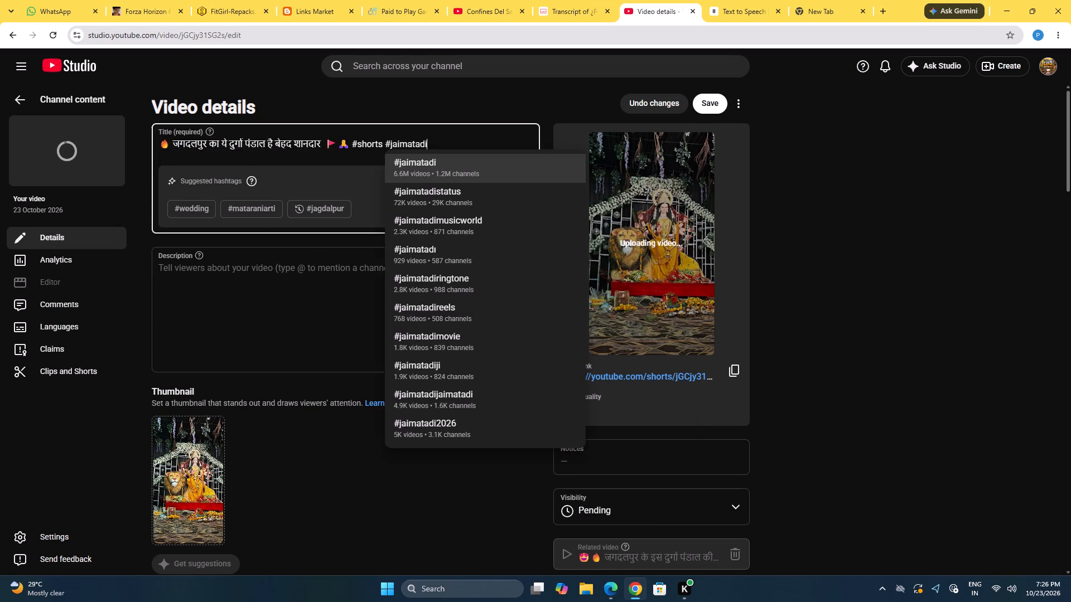
key(space)
text(#jagdalpur)
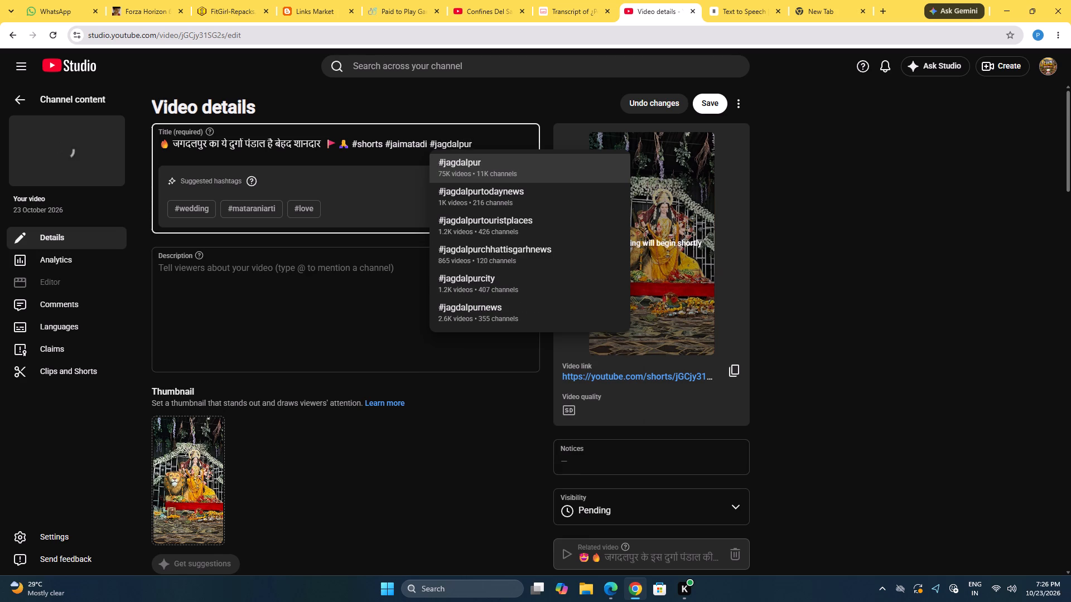
click(579, 166)
Copy the complete title with its hashtags into the Short's description and save the changes.
click(427, 146)
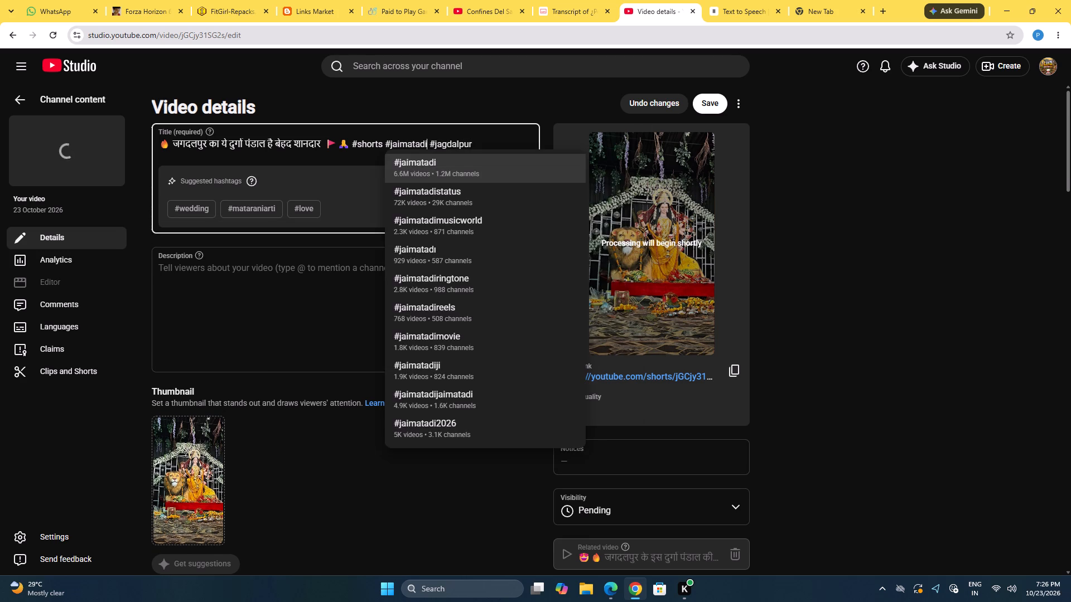
key(ctrl+a)
key(ctrl+c)
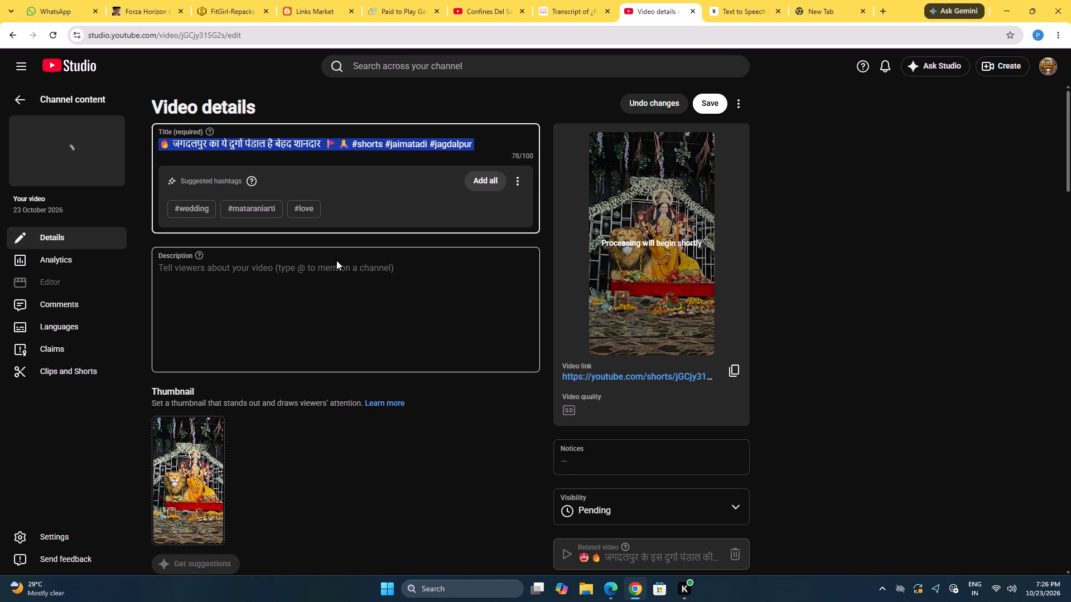
click(335, 266)
key(ctrl+v)
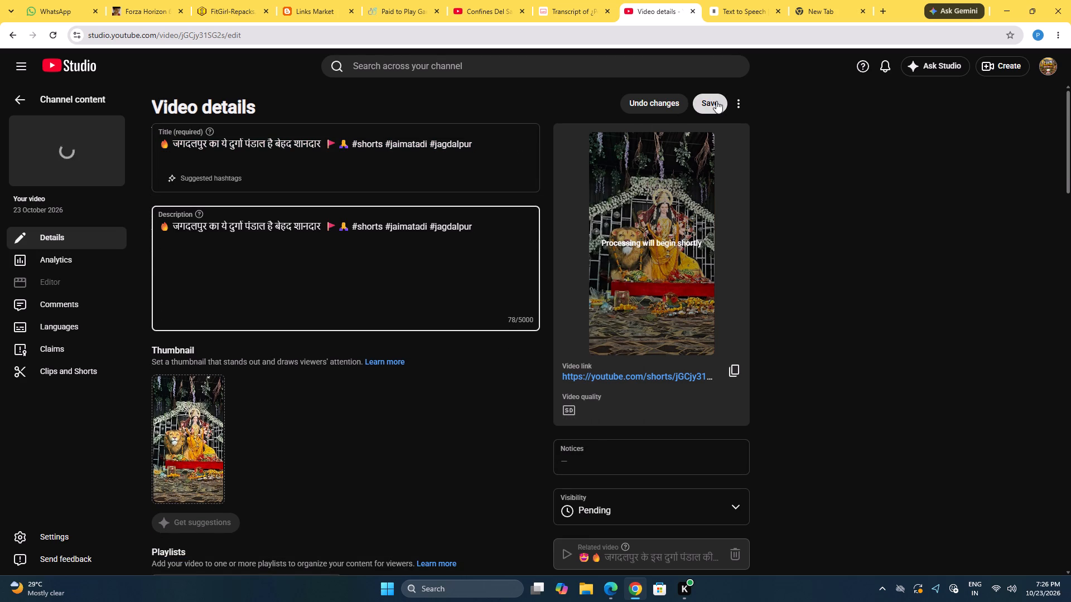
click(716, 105)
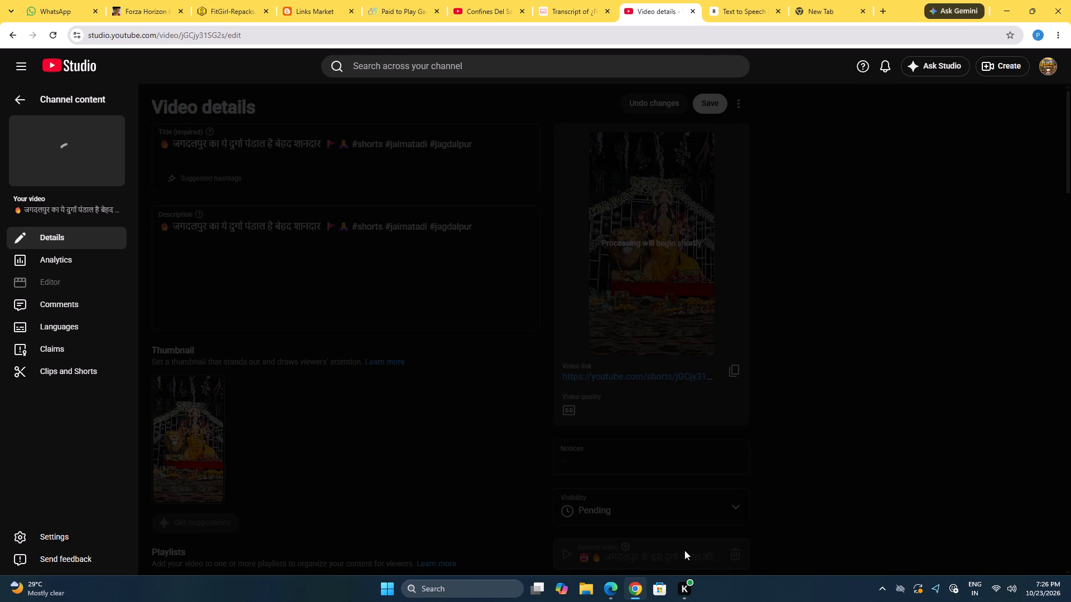
Change the Short's visibility to Public and save the change.
click(659, 504)
click(607, 436)
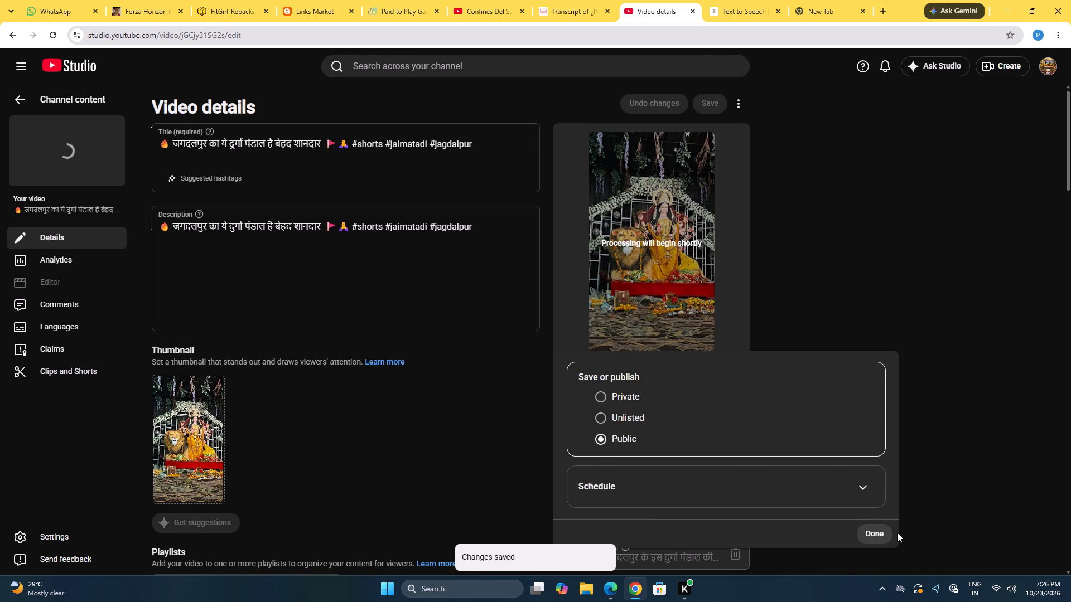
click(867, 530)
click(715, 110)
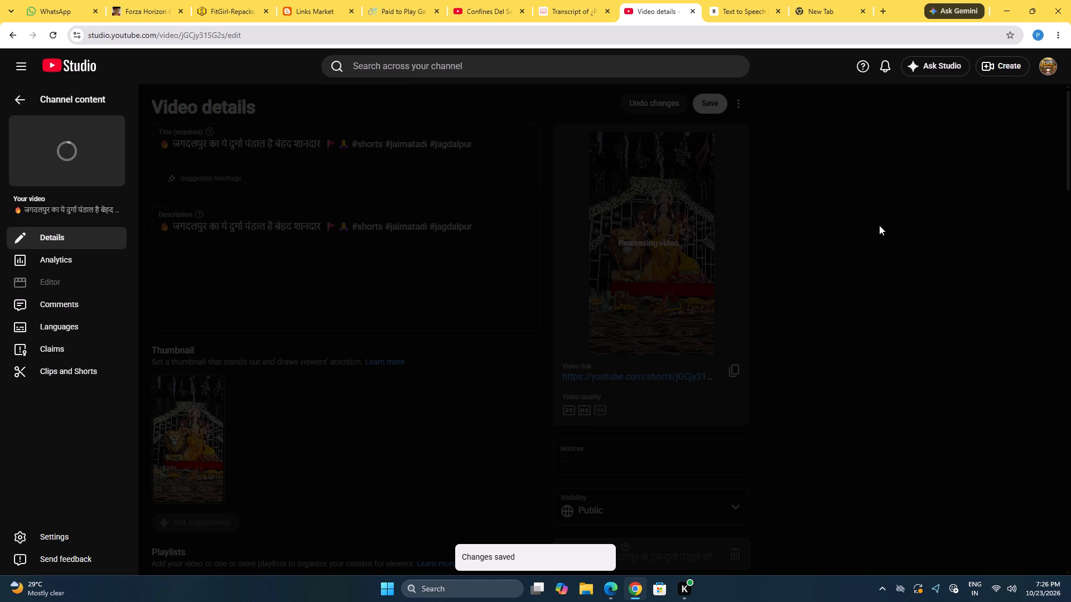
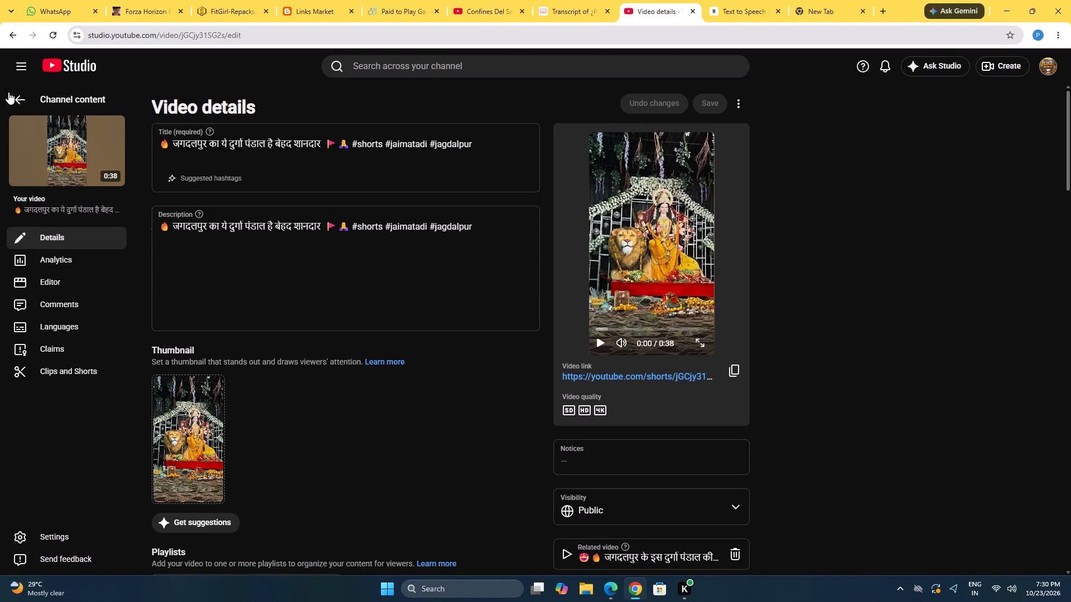
Return to the channel's Shorts list and review the newly published Durga pandal Short's entry alongside the earlier Shorts.
click(22, 99)
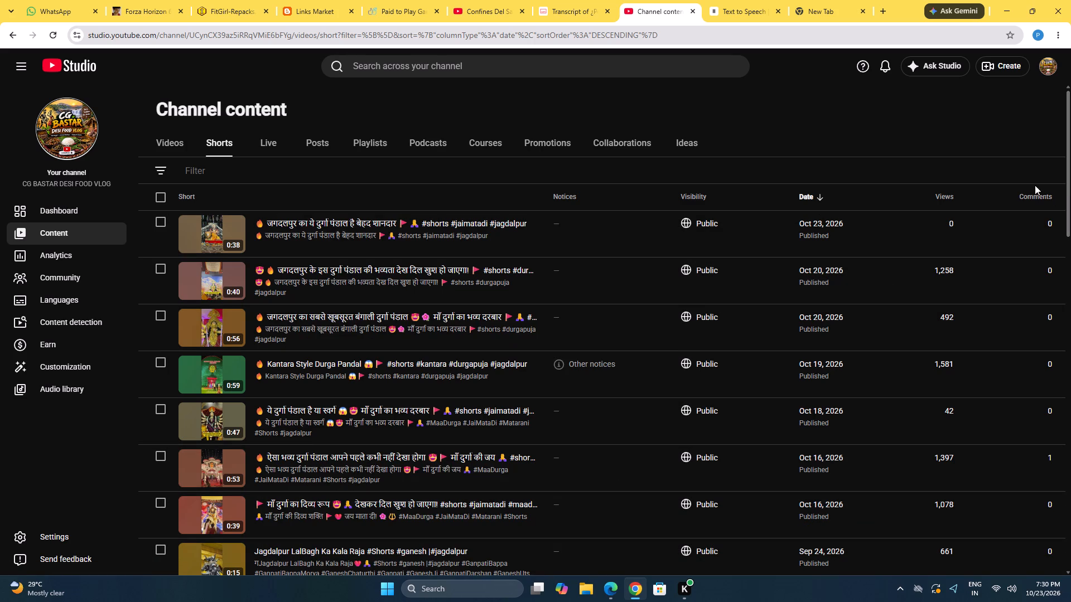
drag(1029, 176, 1006, 178)
scroll(994, 380, down, 4)
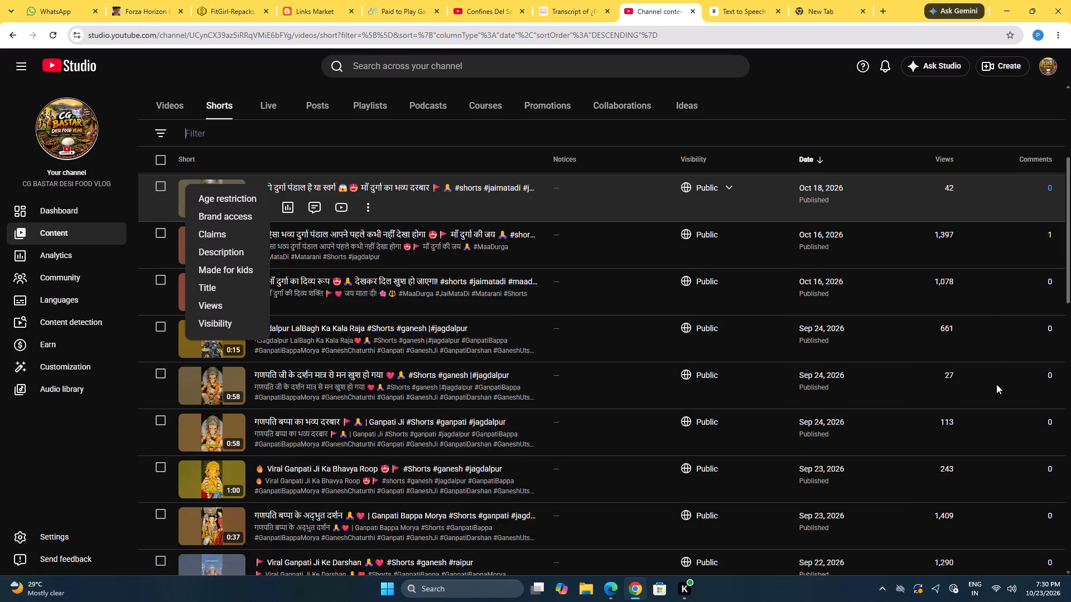
scroll(996, 384, up, 7)
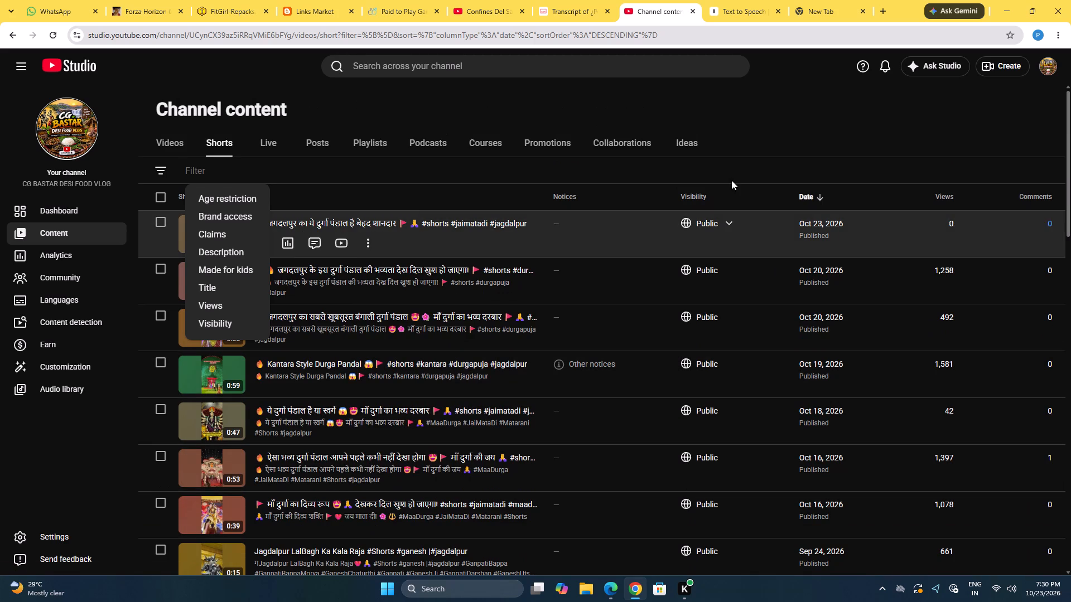
click(707, 97)
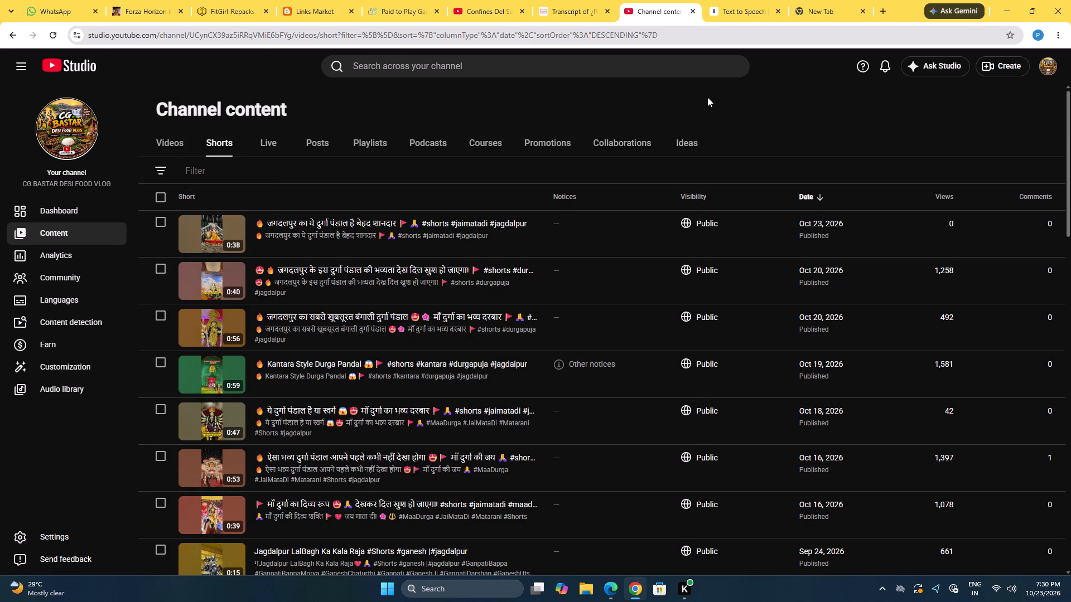
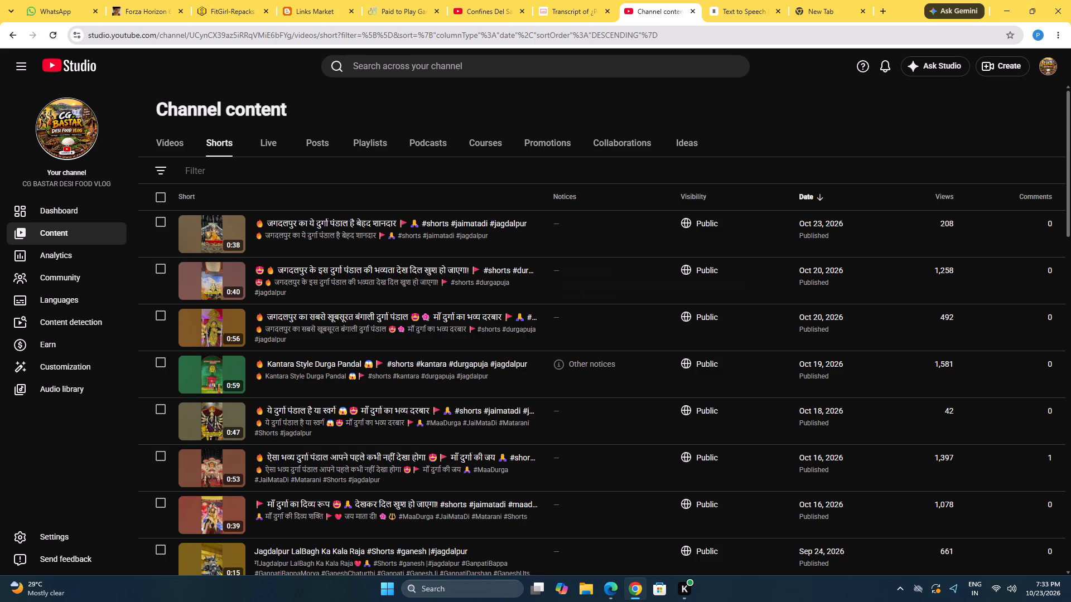
click(53, 35)
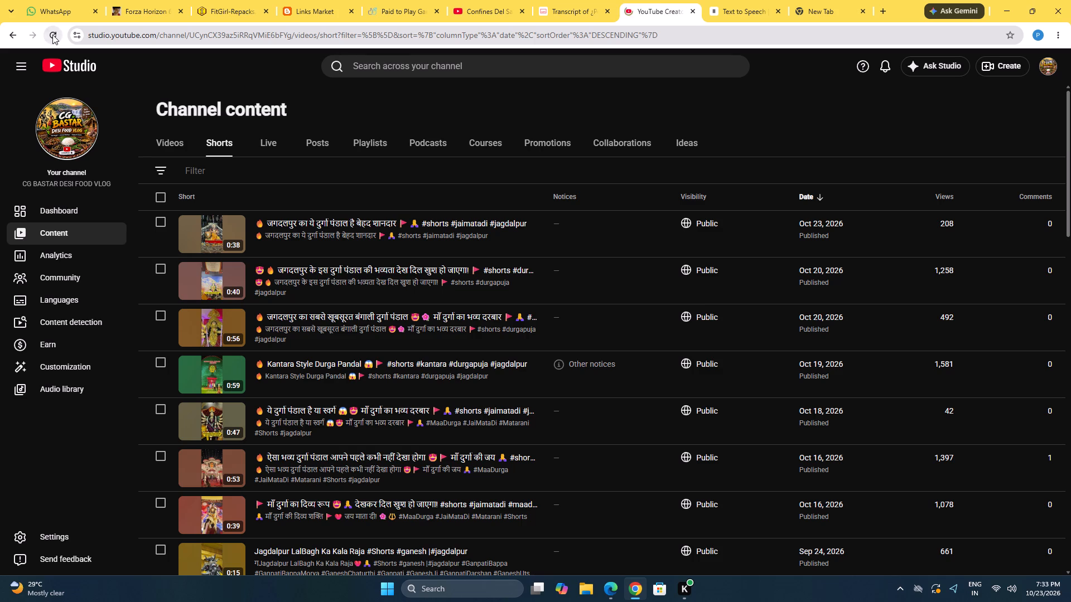
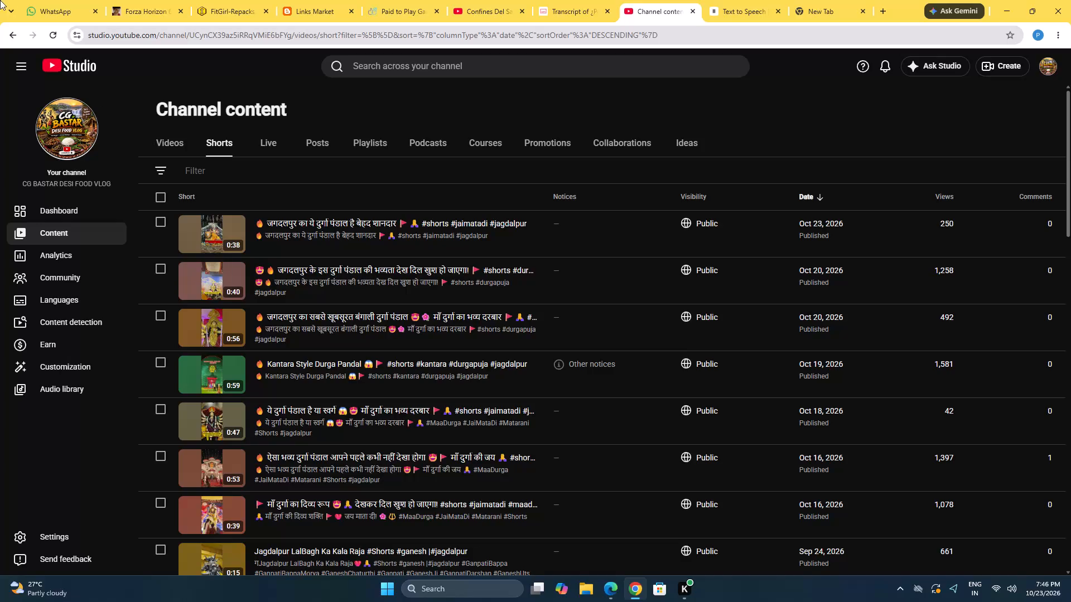
Refresh the Shorts list and open the details of the unlisted Short "23 October 2026".
click(55, 34)
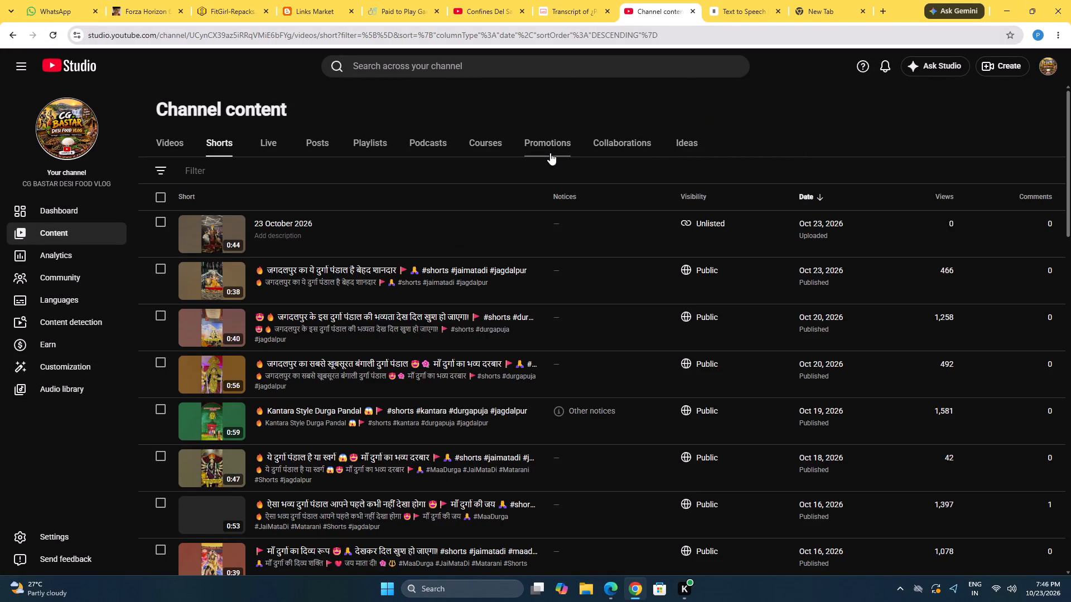
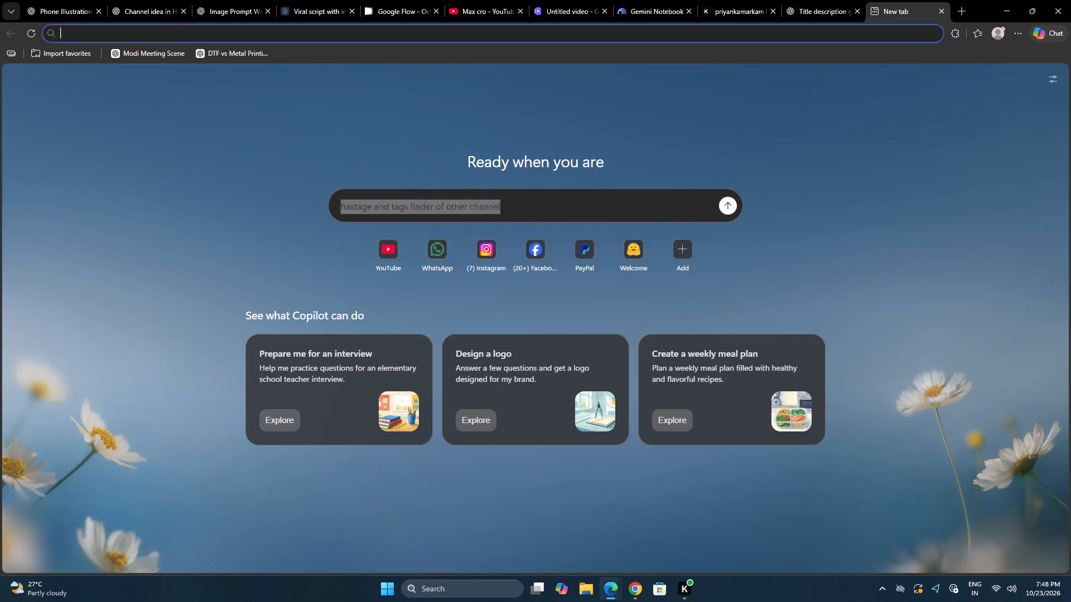
key(ctrl+v)
key(Return)
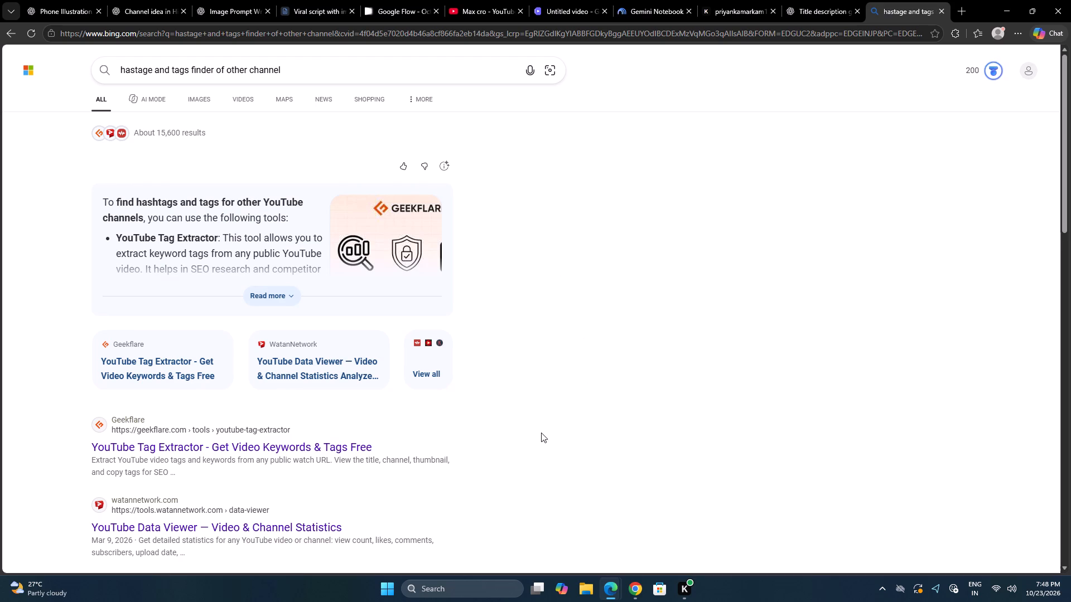
Open Geekflare's YouTube Tag Extractor from the search results and accept all cookies.
scroll(542, 431, down, 2)
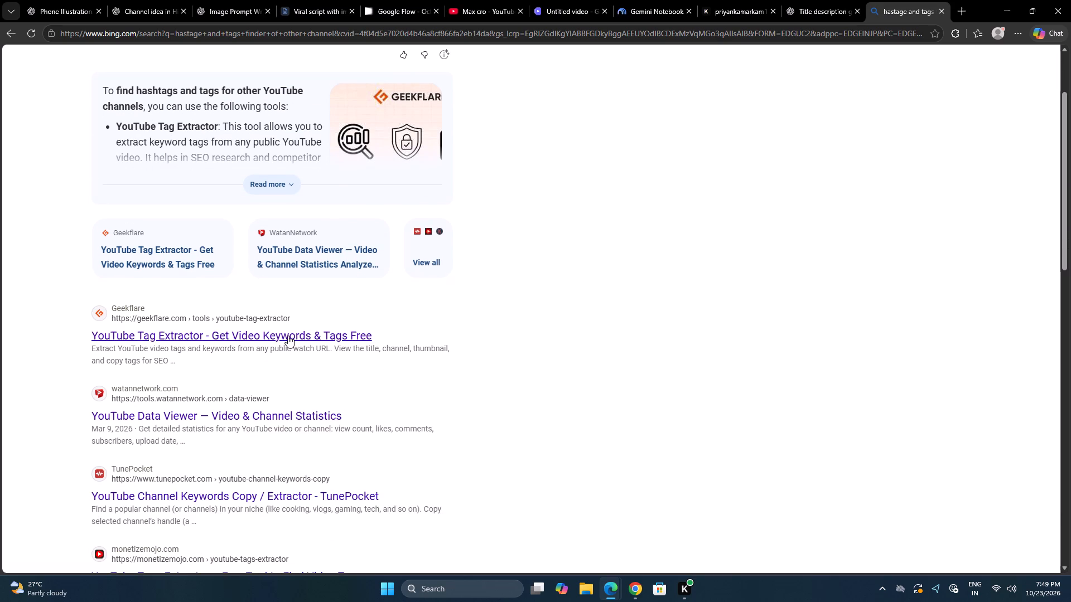
click(288, 336)
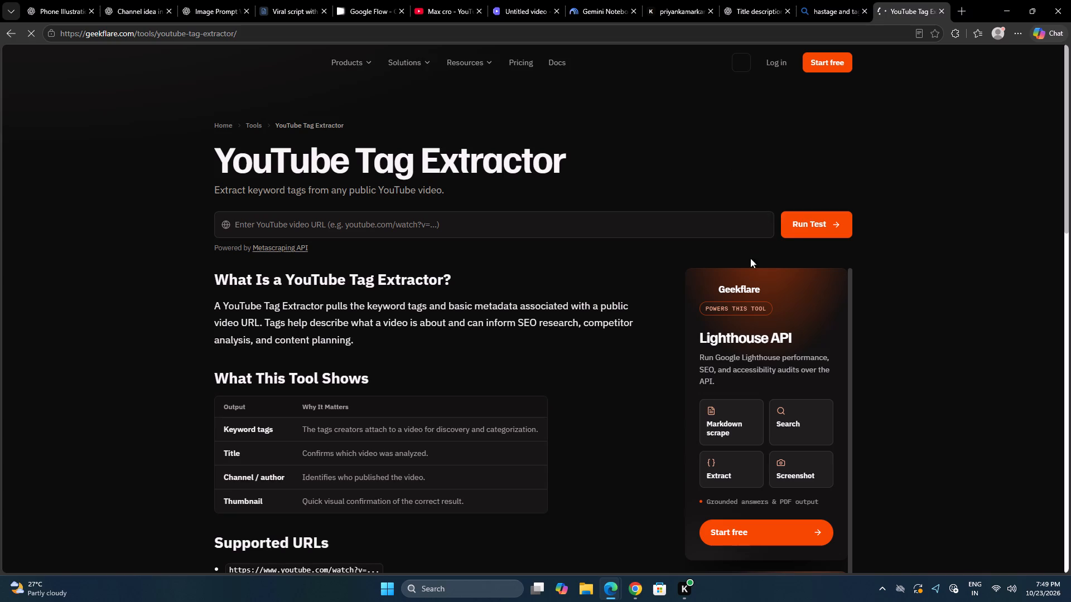
click(397, 222)
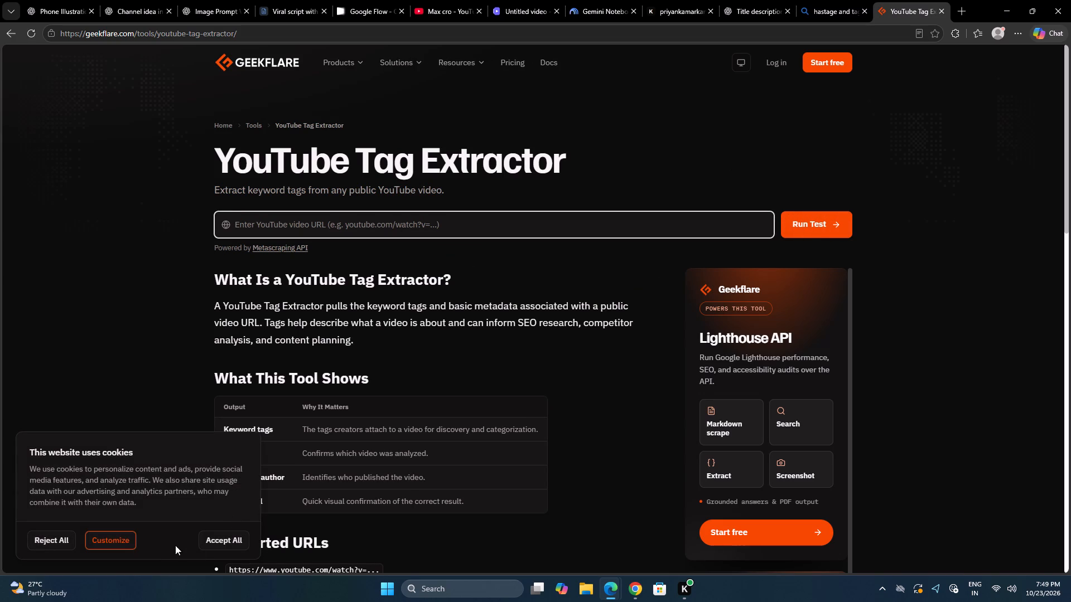
click(227, 548)
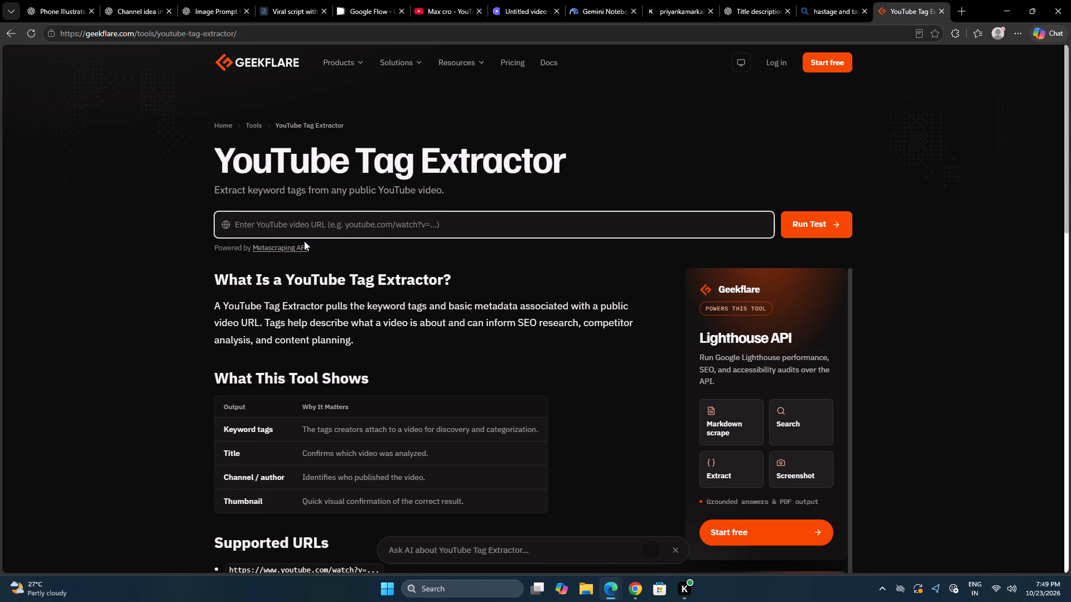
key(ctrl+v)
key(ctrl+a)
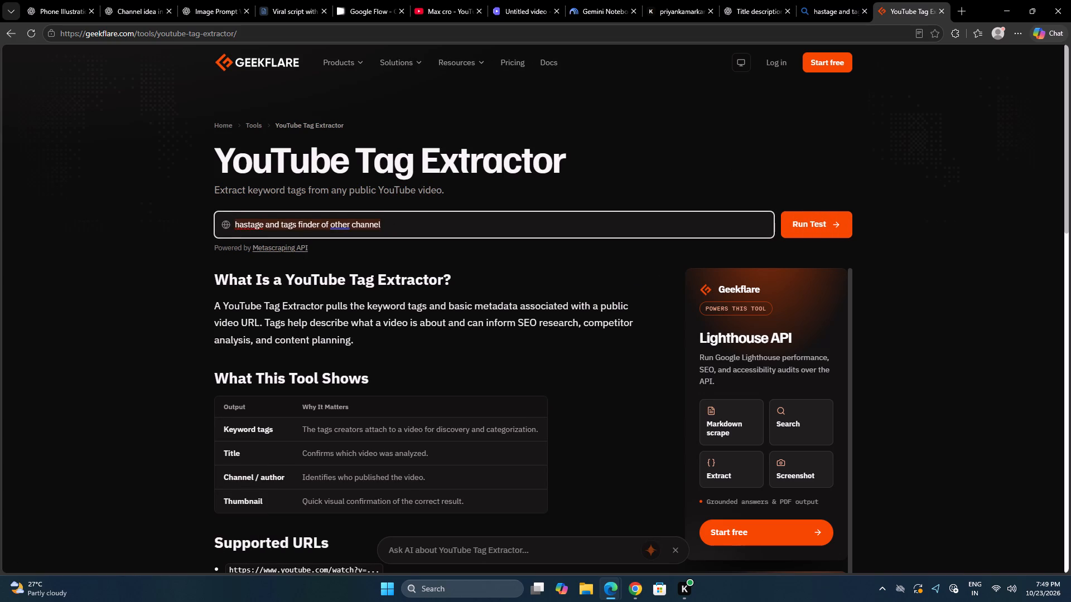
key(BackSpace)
Copy the Max cro video's share link again and run the Geekflare tag extraction on it.
click(452, 18)
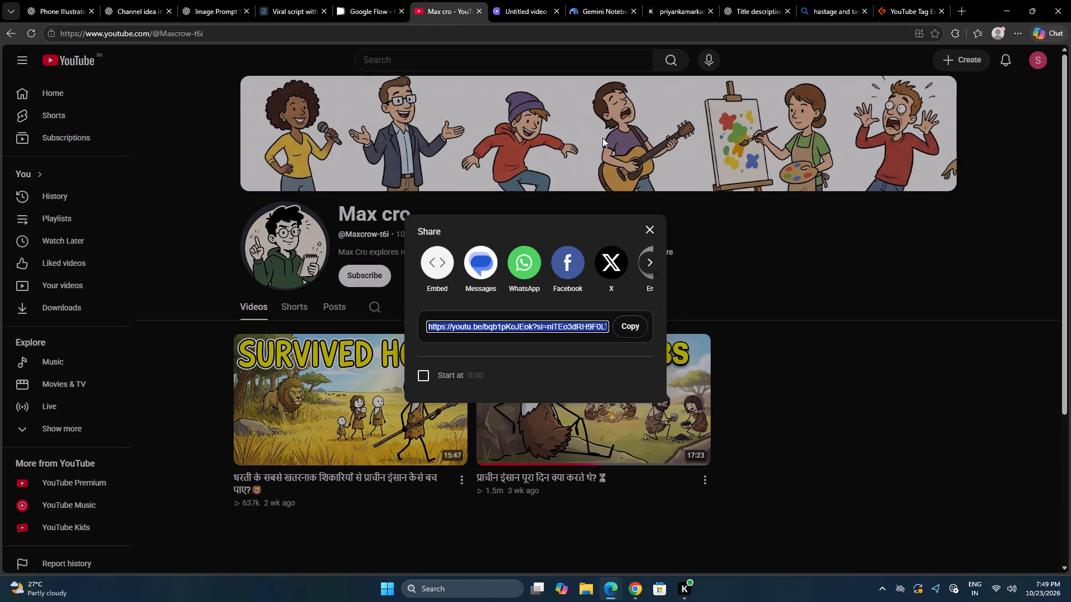
click(628, 332)
click(899, 8)
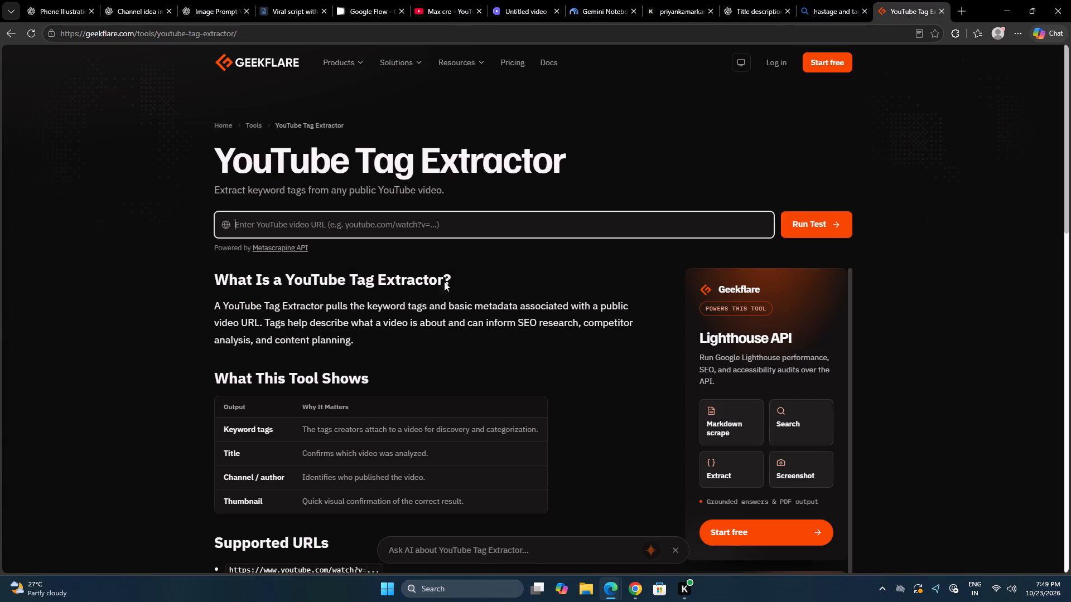
click(394, 225)
key(ctrl+v)
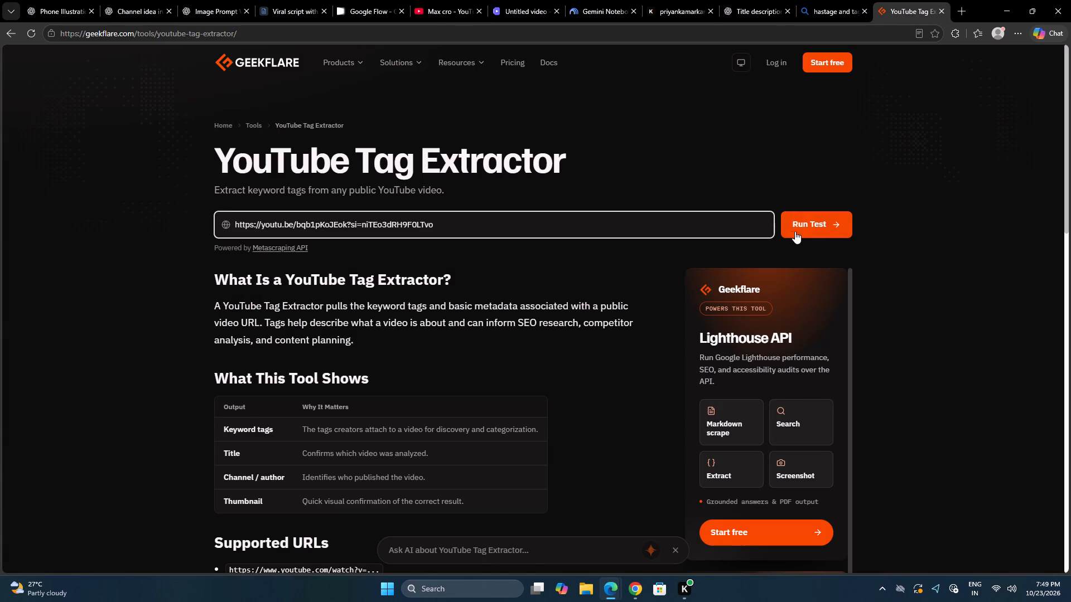
click(800, 231)
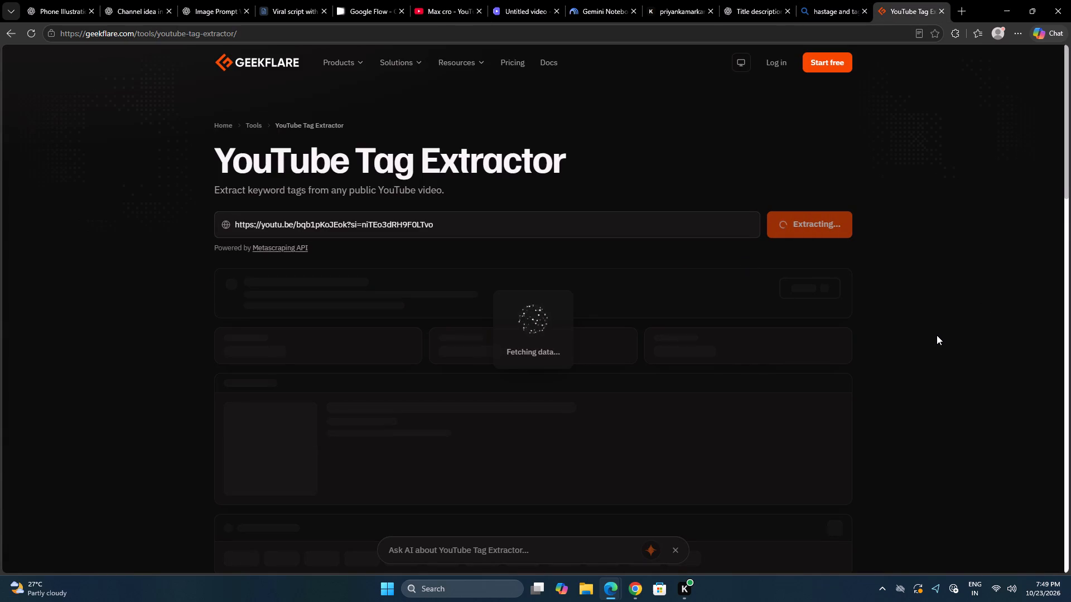
Examine the extracted video details and keyword tags, and look through the rest of the tool page.
scroll(938, 341, down, 5)
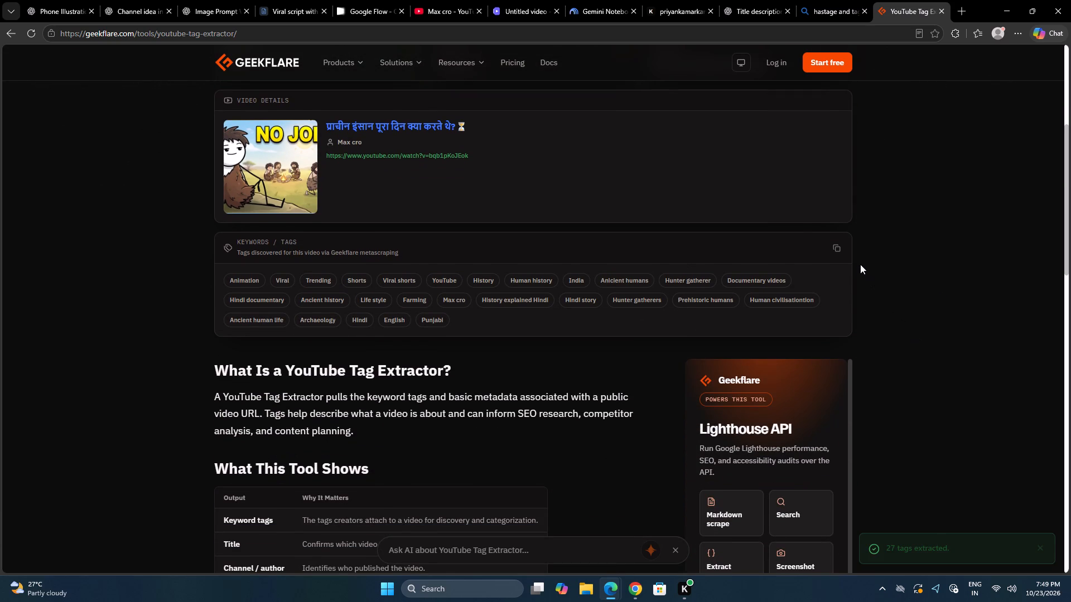
scroll(847, 284, down, 3)
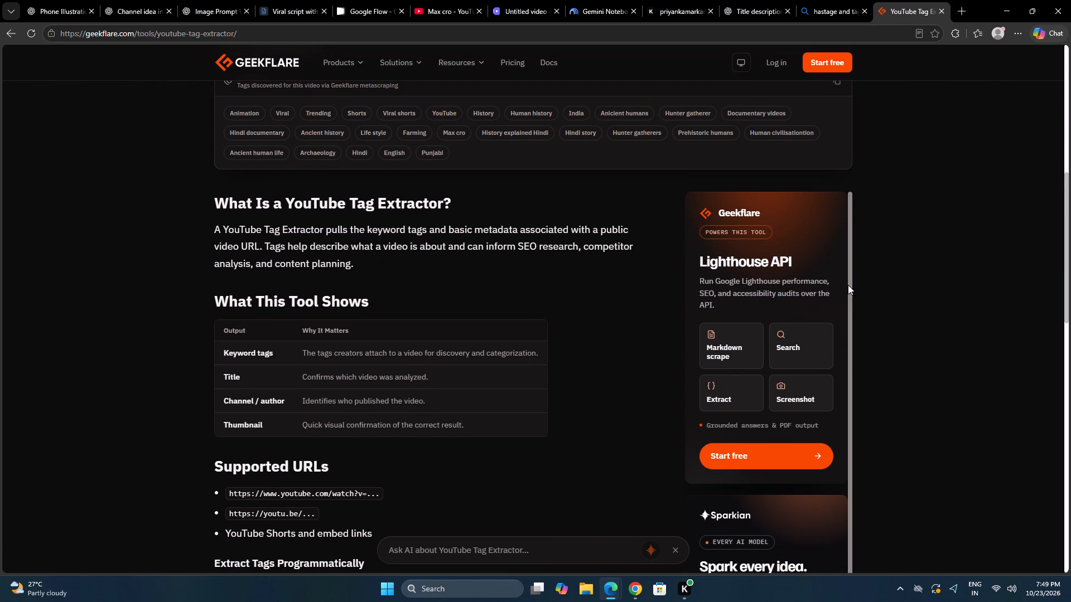
scroll(848, 285, down, 2)
scroll(629, 387, down, 5)
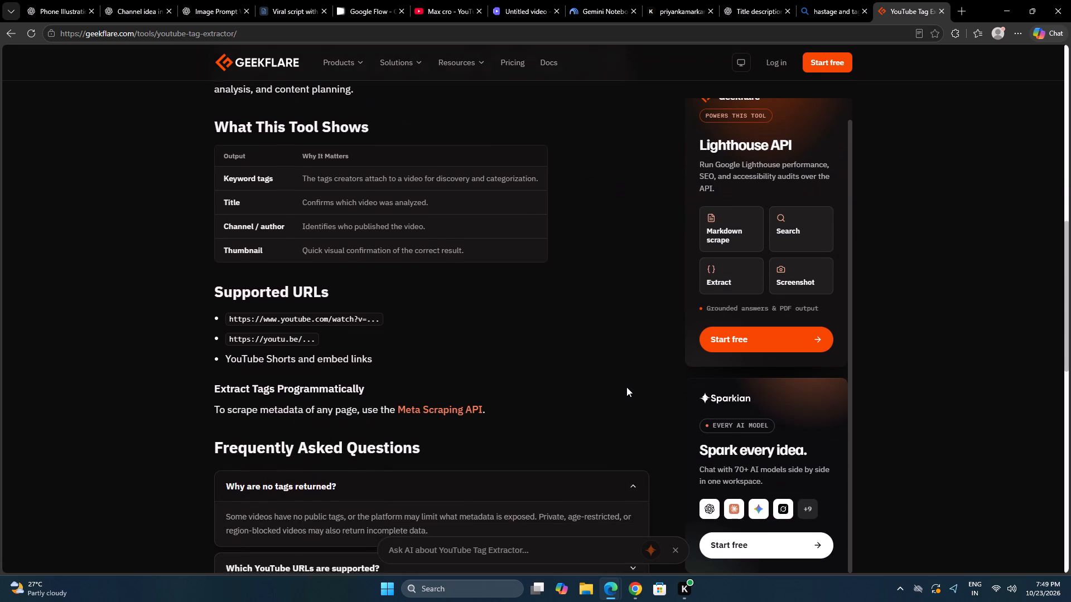
scroll(626, 387, down, 5)
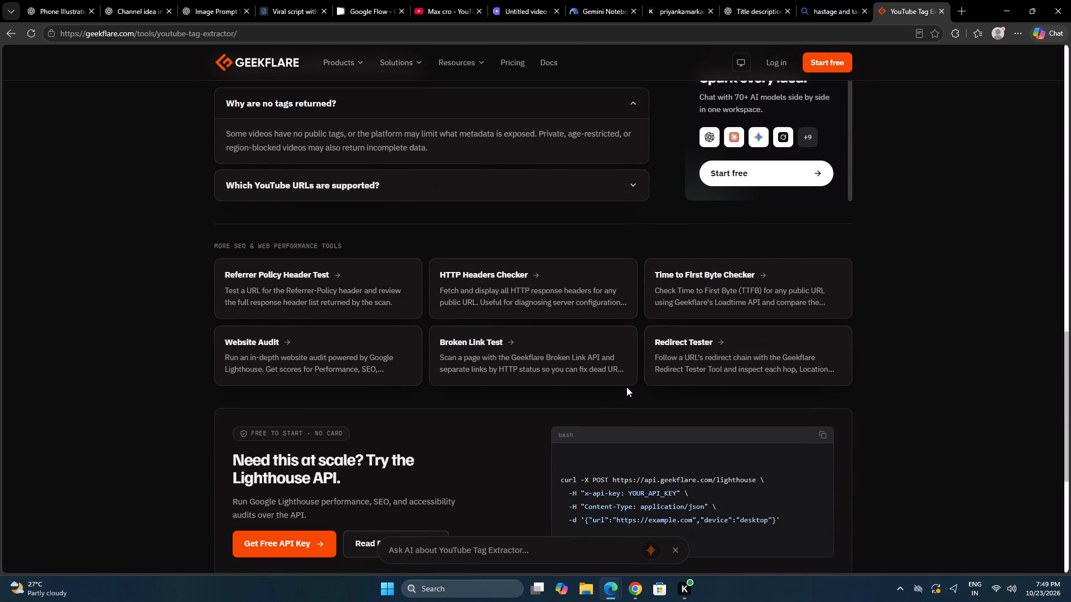
Copy the full list of extracted keyword tags for the Max cro video from the Geekflare results.
scroll(626, 387, down, 5)
scroll(626, 387, up, 15)
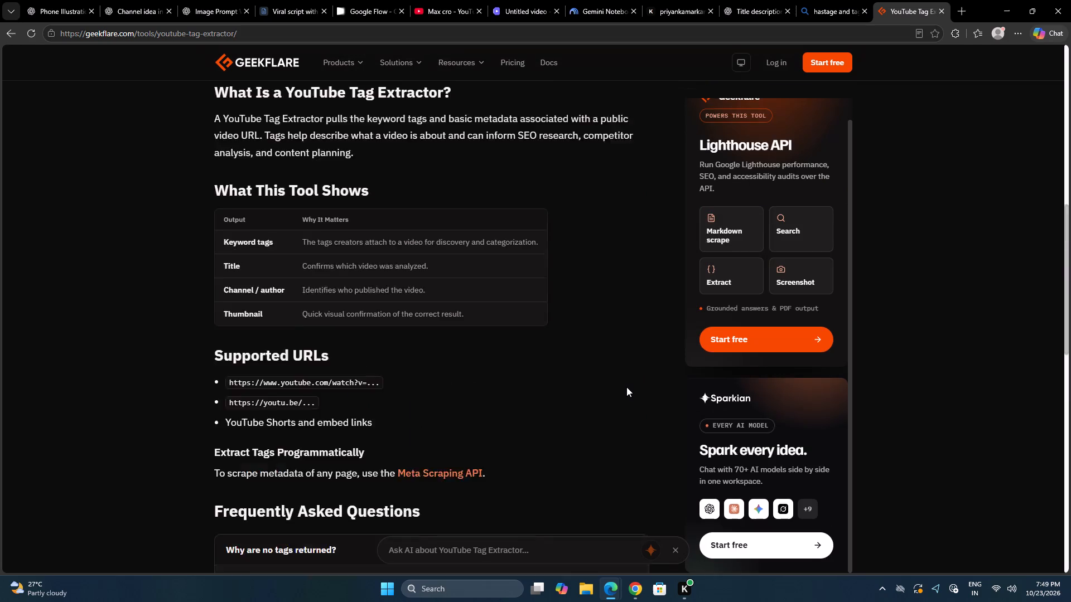
scroll(626, 387, up, 3)
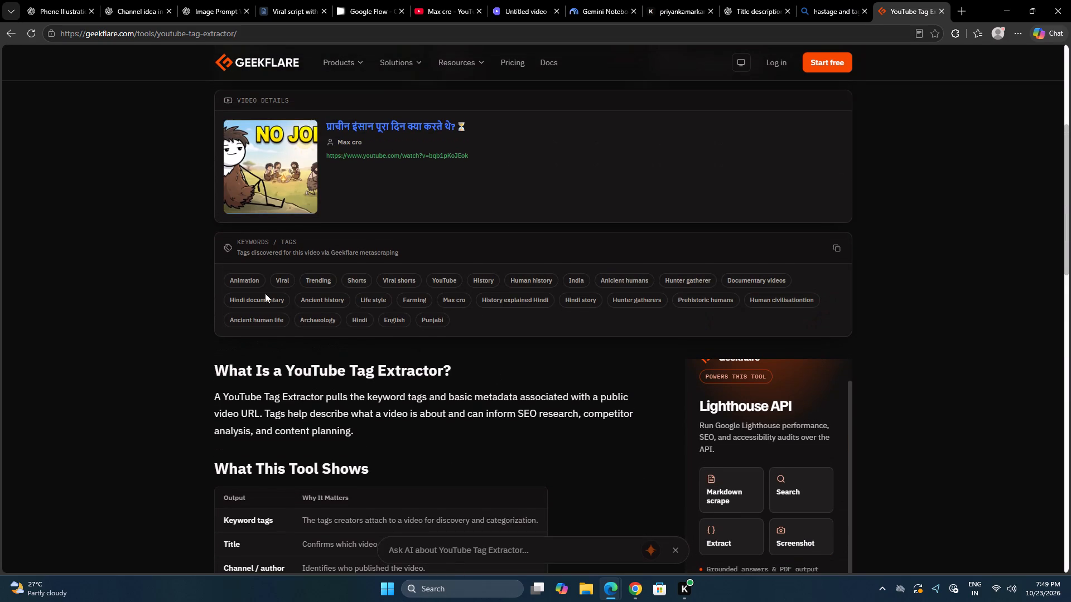
scroll(260, 268, up, 1)
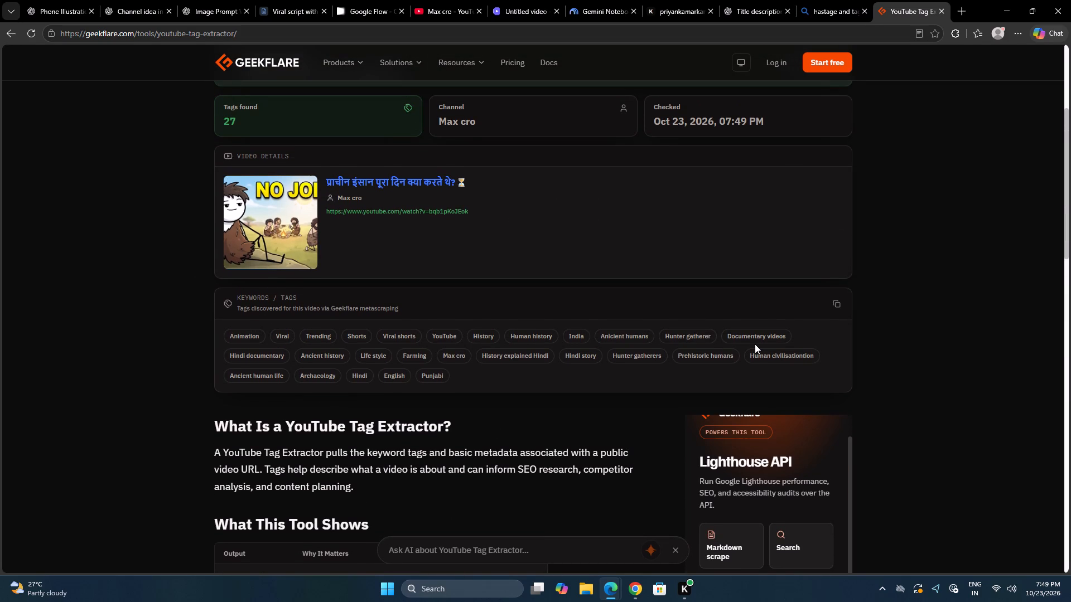
click(840, 304)
Switch to Notepad, paste the copied keyword tags into a new blank note, and return to the browser.
click(459, 588)
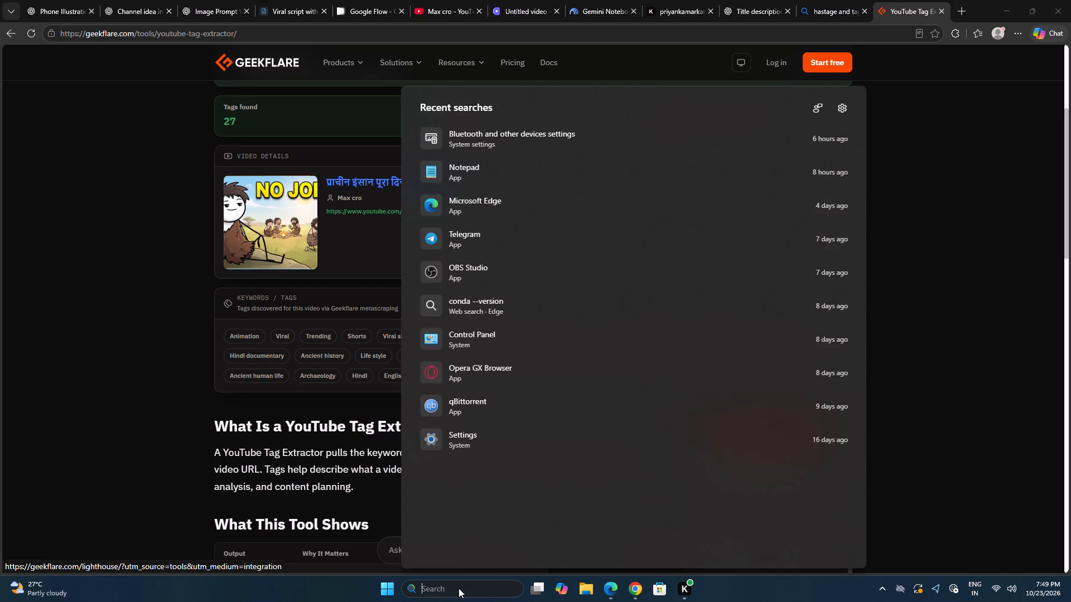
text(note)
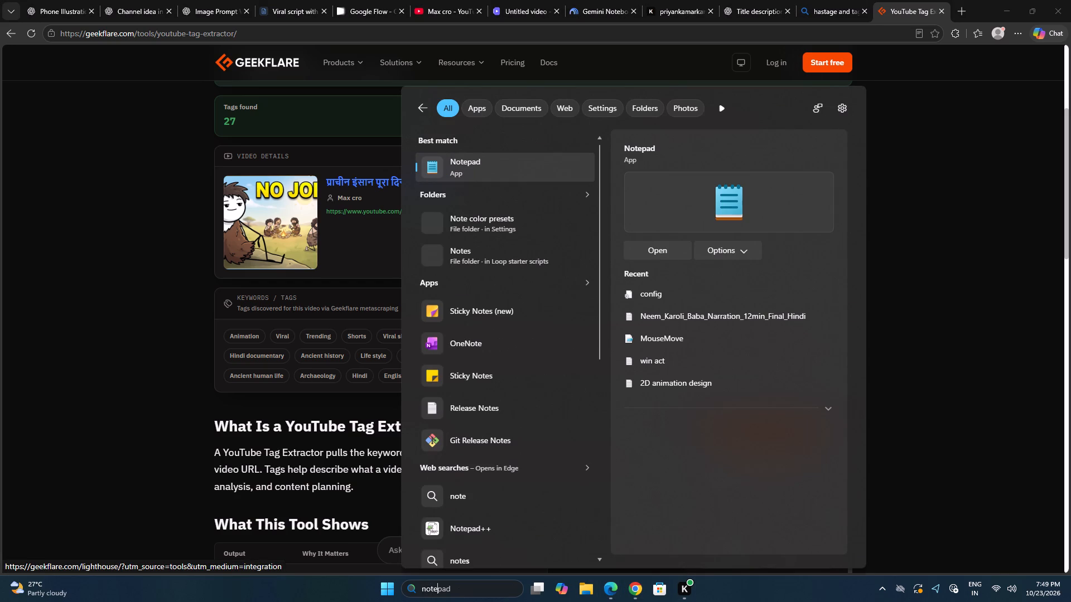
click(524, 173)
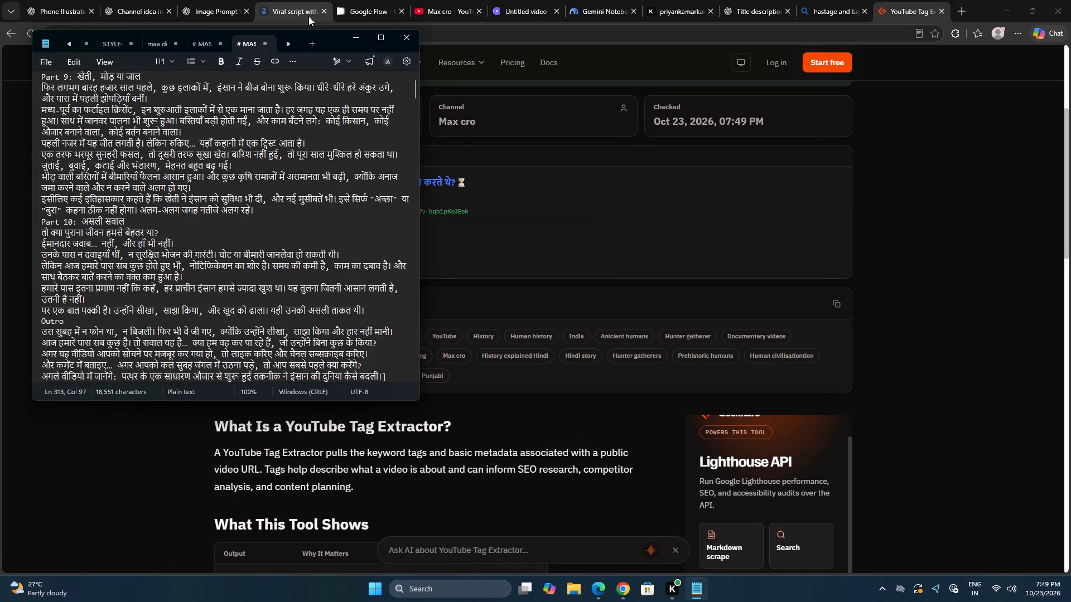
click(312, 45)
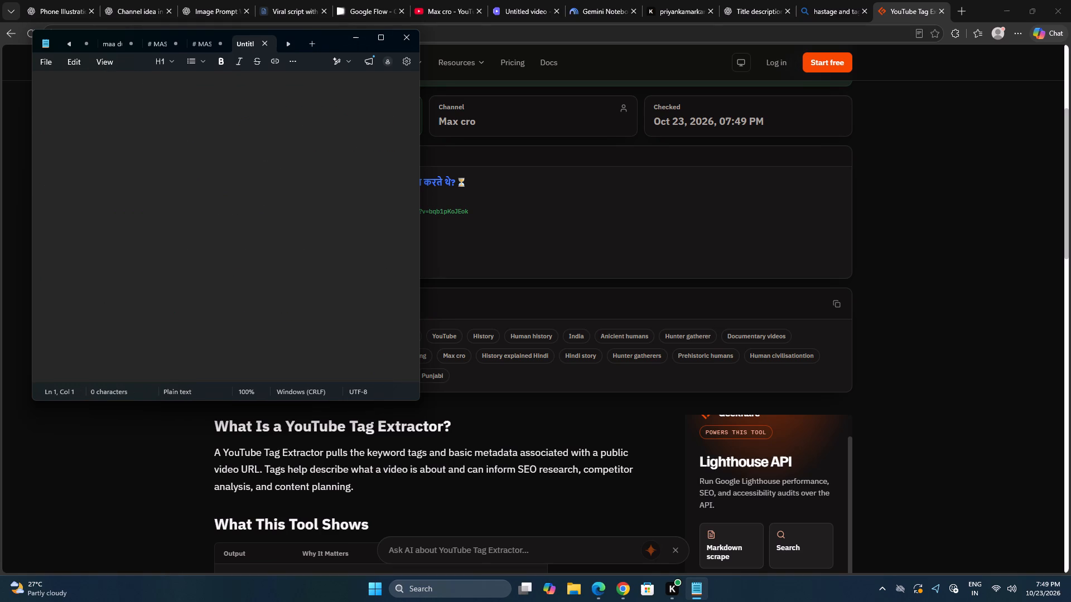
key(ctrl+v)
click(384, 39)
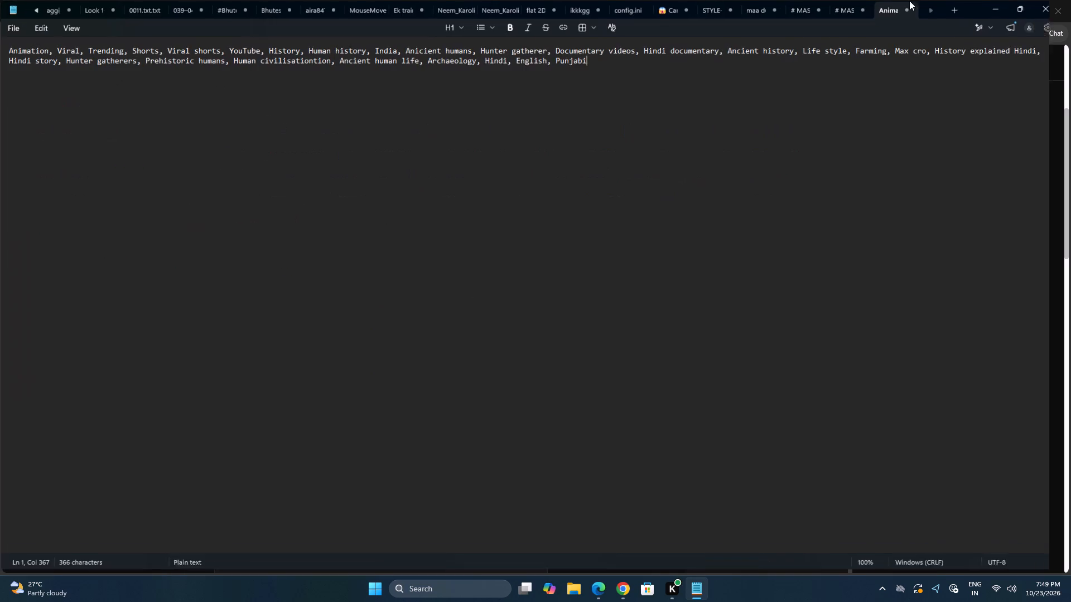
click(1006, 9)
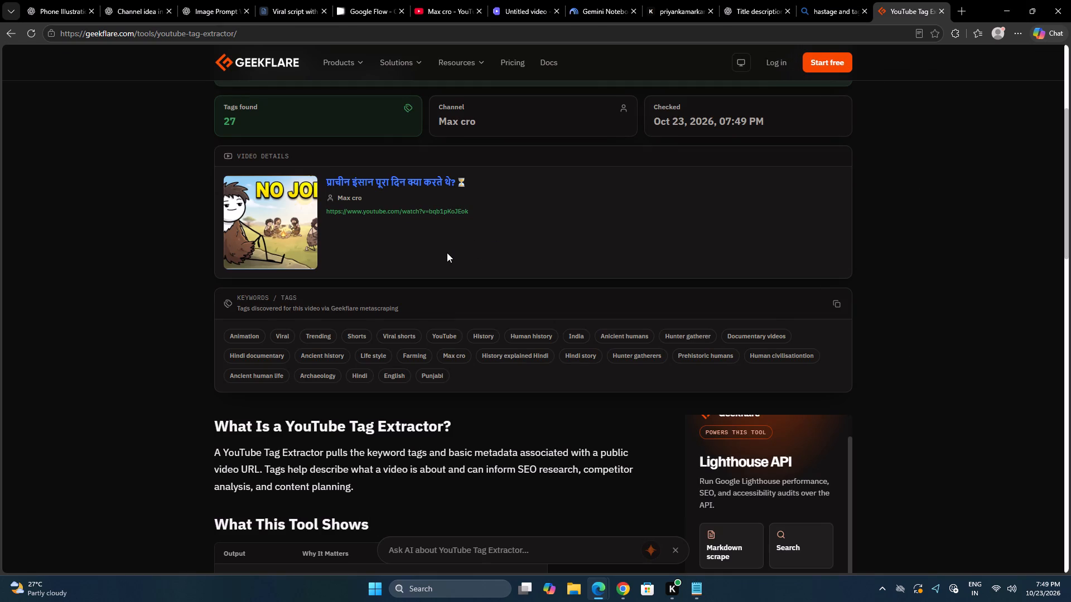
Export the Geekflare tag results, open the downloaded youtube-tags-report.txt to review it, and return to the browser.
scroll(447, 253, up, 1)
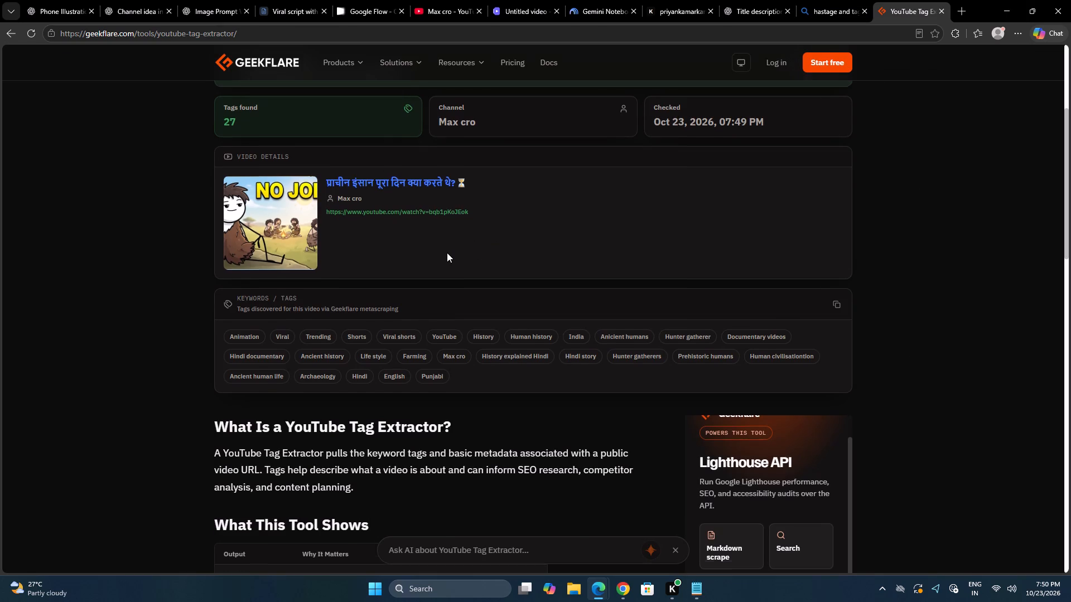
scroll(447, 253, up, 1)
scroll(632, 348, up, 2)
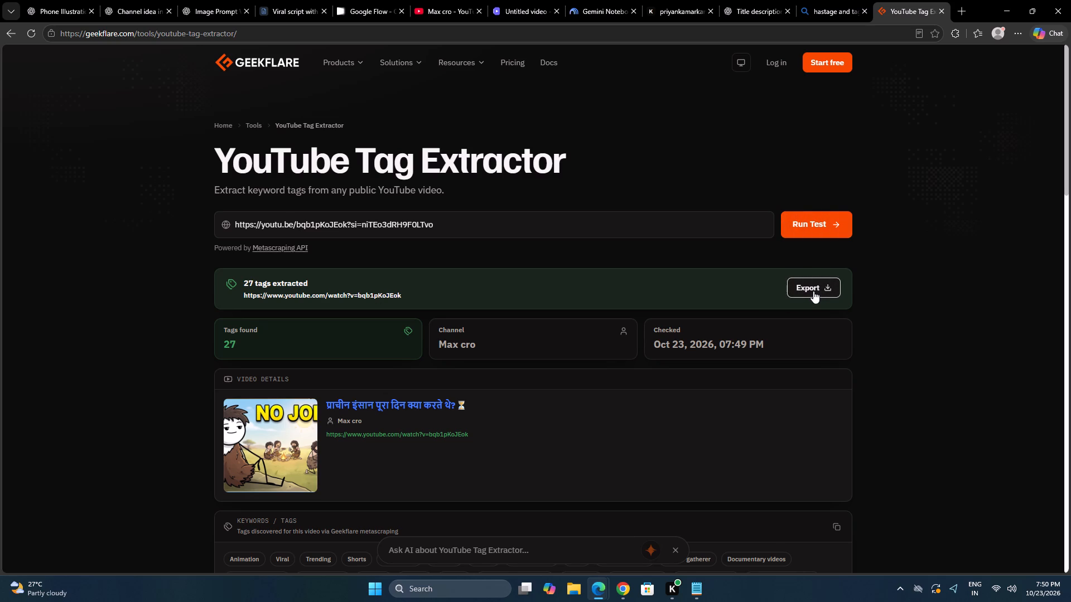
click(340, 346)
scroll(713, 442, down, 3)
scroll(712, 442, up, 2)
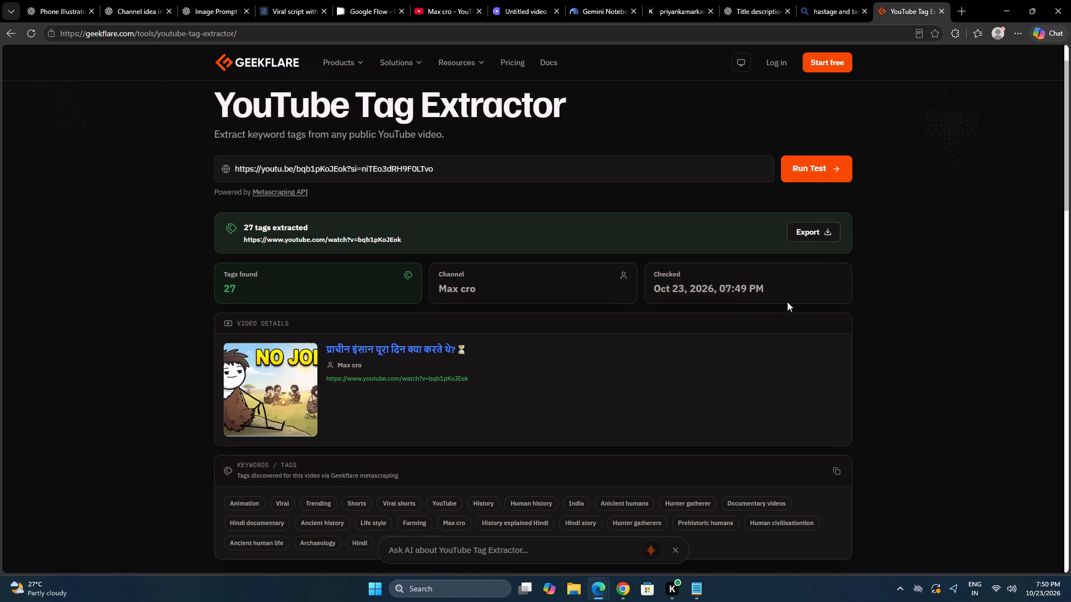
click(829, 231)
click(842, 96)
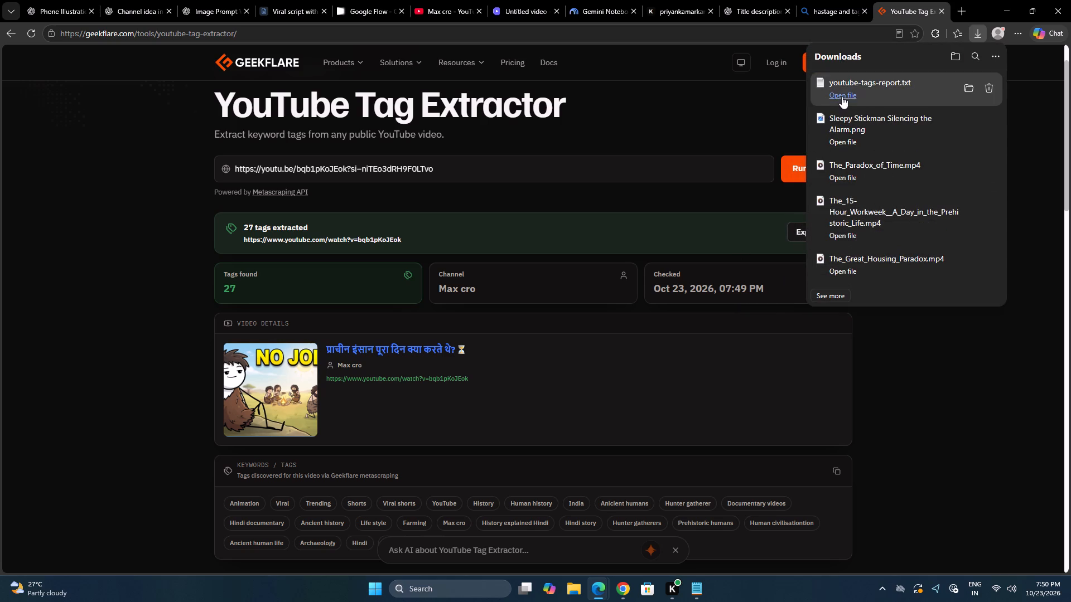
scroll(389, 314, up, 1)
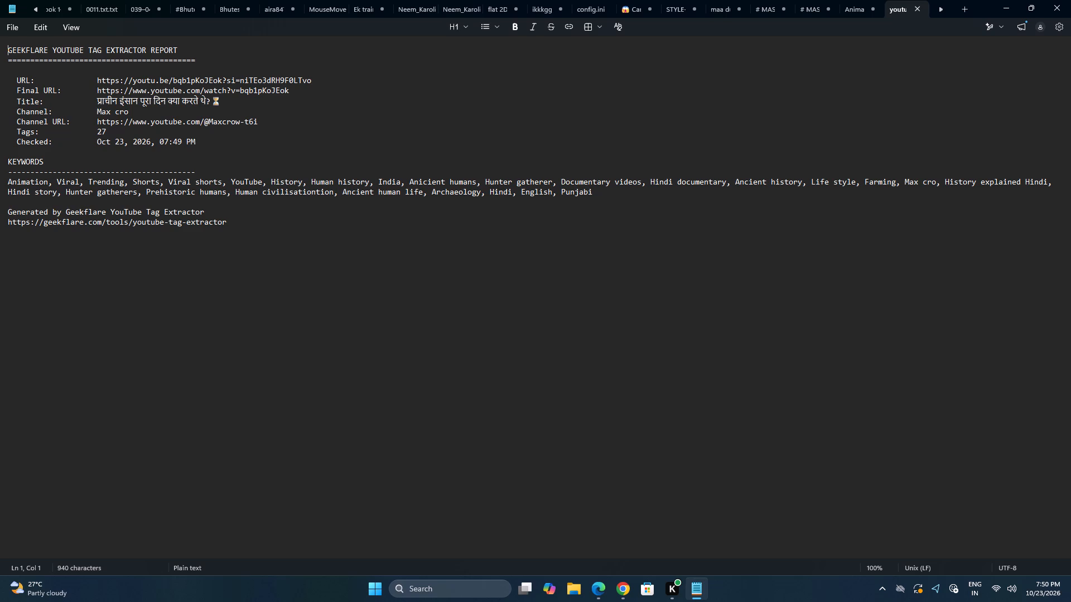
scroll(123, 155, up, 1)
click(1010, 6)
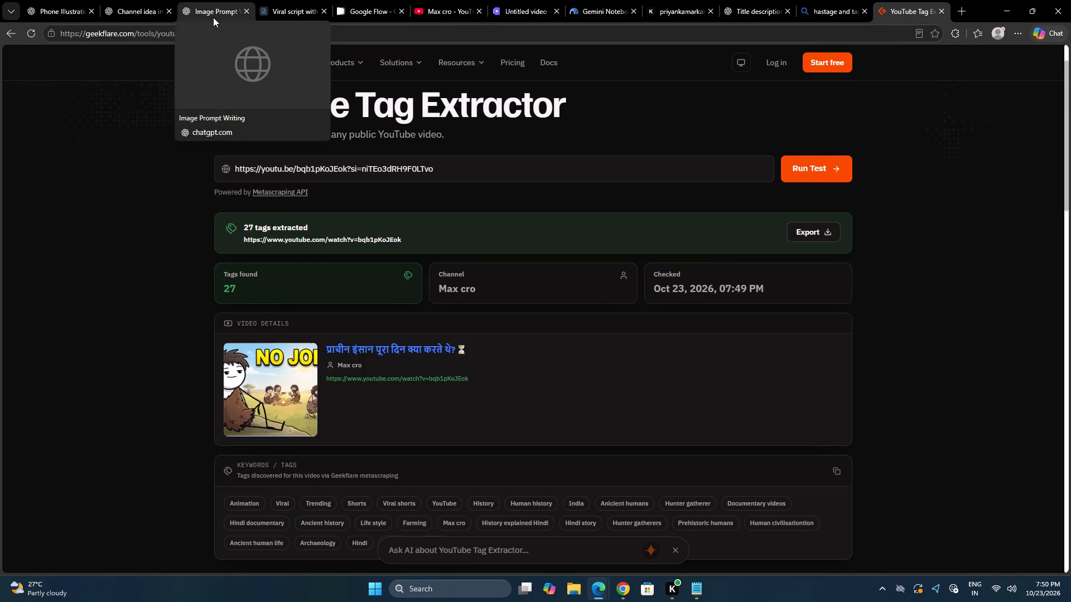
Copy the share link of Max cro's "SURVIVED HOW?" video and run the Geekflare tag extraction on it.
click(454, 16)
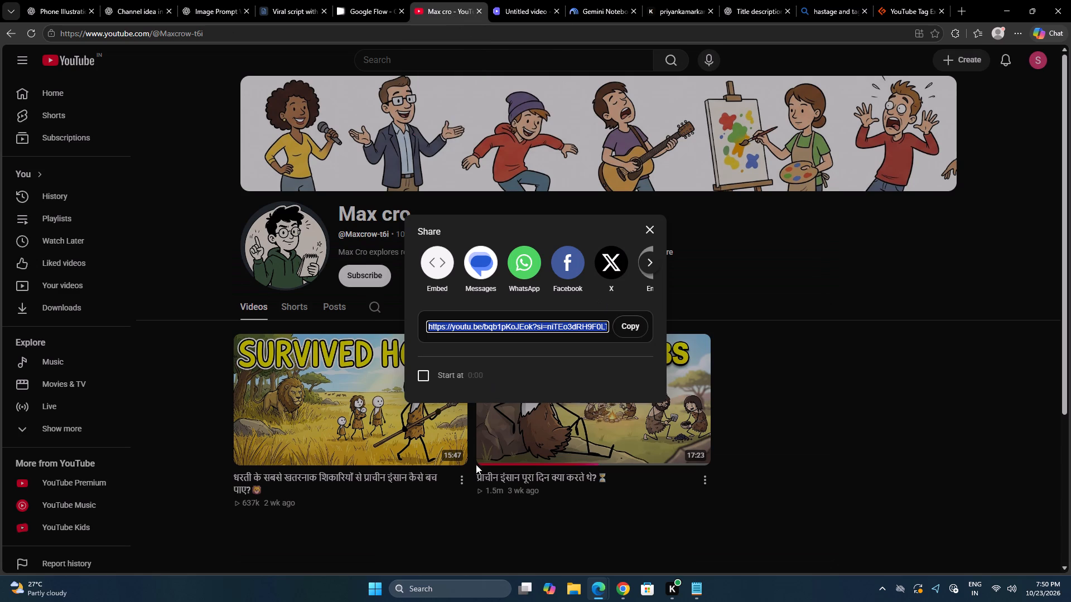
click(653, 225)
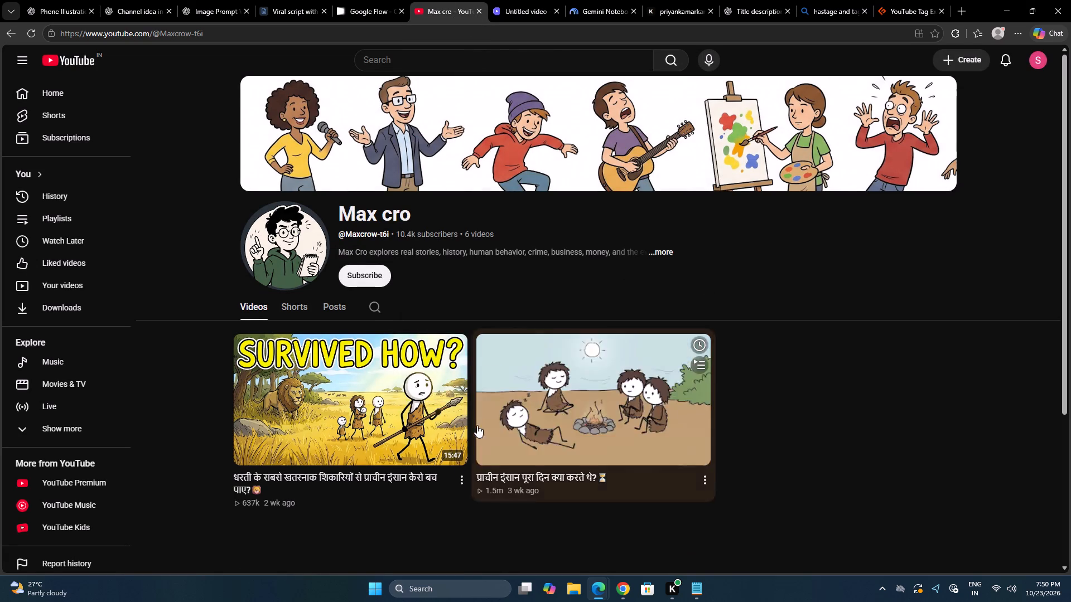
click(462, 478)
click(484, 449)
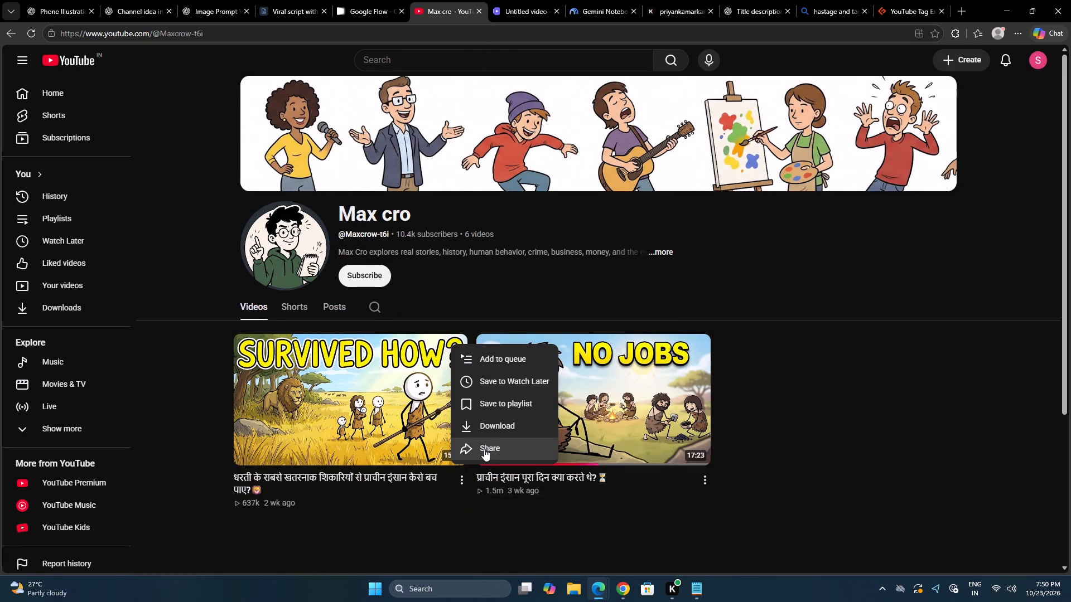
click(633, 324)
click(915, 5)
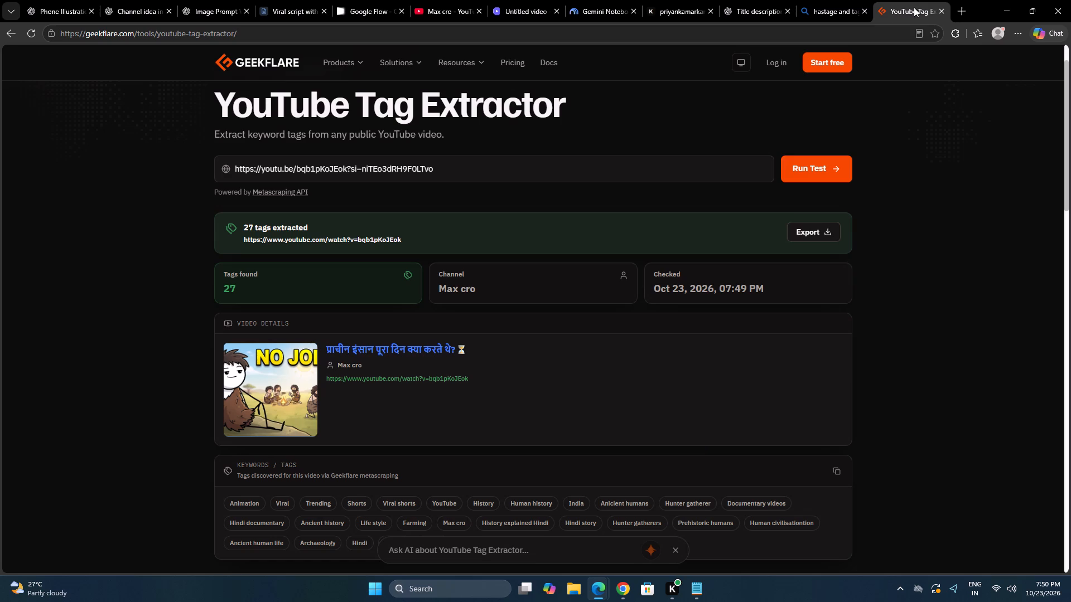
click(392, 168)
key(ctrl+a)
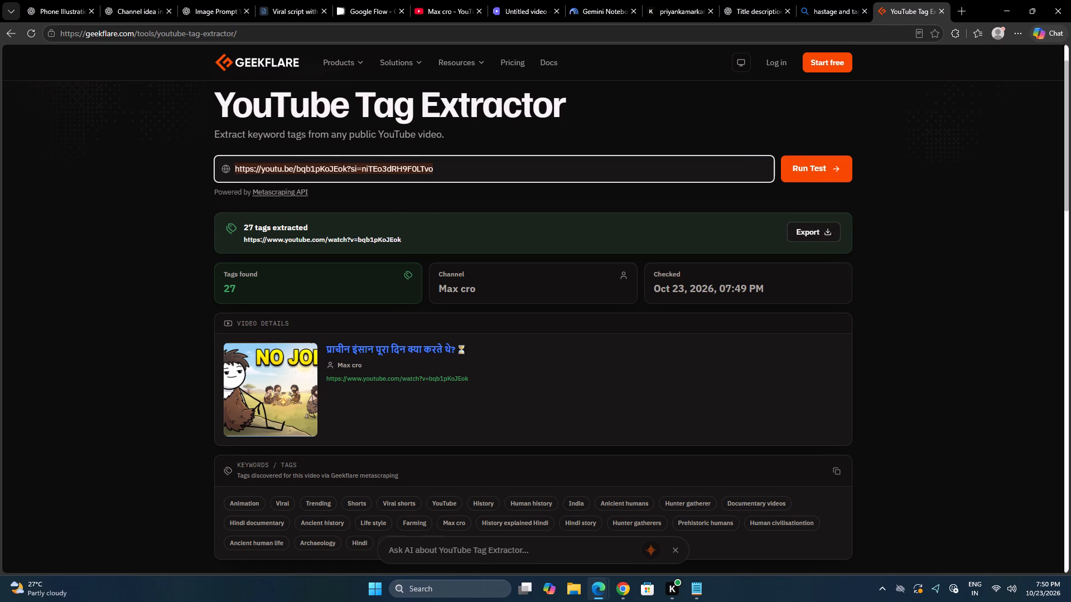
key(ctrl+v)
click(828, 168)
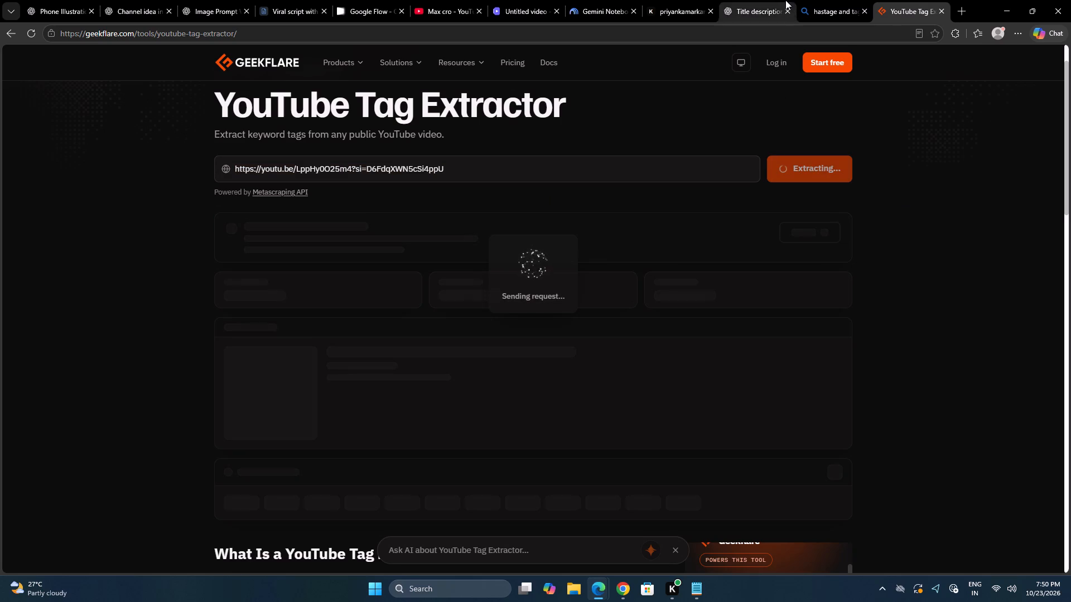
Go back to the Max cro channel, open the "NO JOBS" ancient humans video, and pause its playback.
click(446, 6)
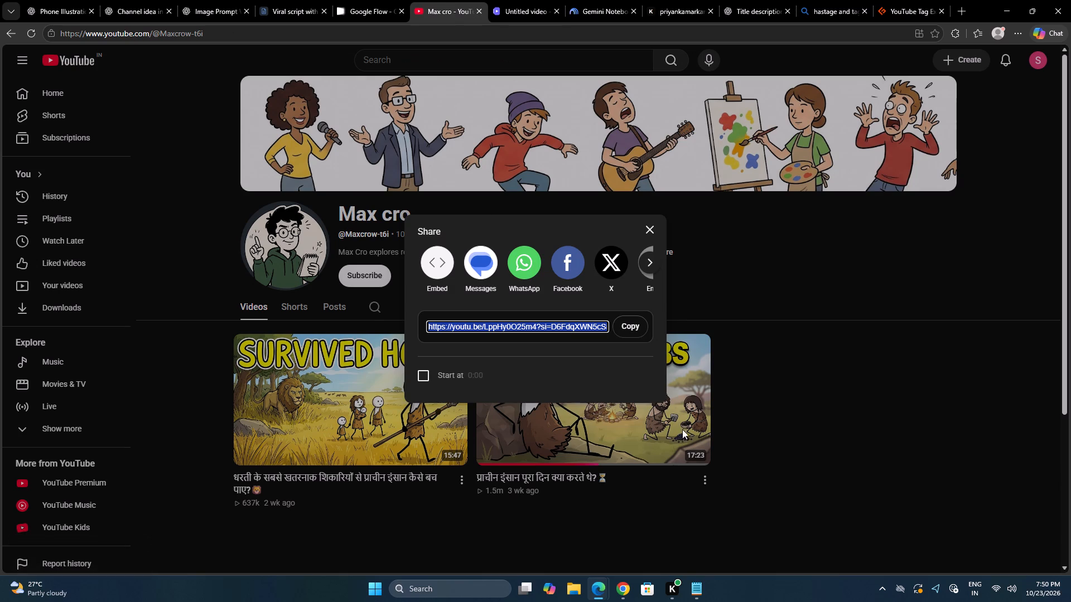
click(682, 432)
click(629, 457)
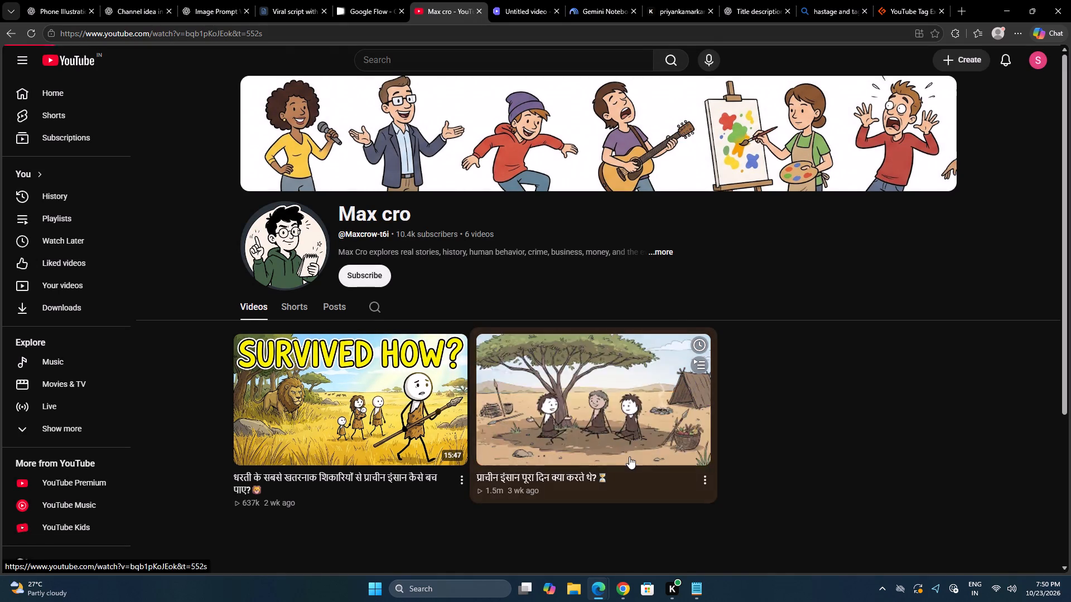
click(24, 506)
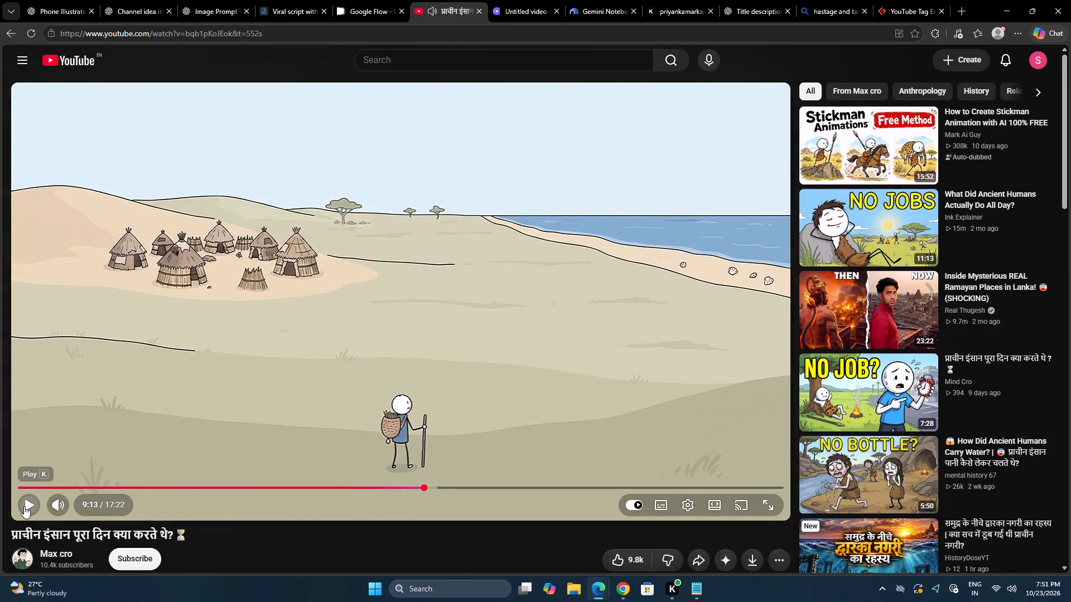
Expand the video's description and copy its closing hashtag block, from #ancienthistory through #hindidocumentary.
scroll(292, 504, down, 3)
scroll(250, 470, down, 3)
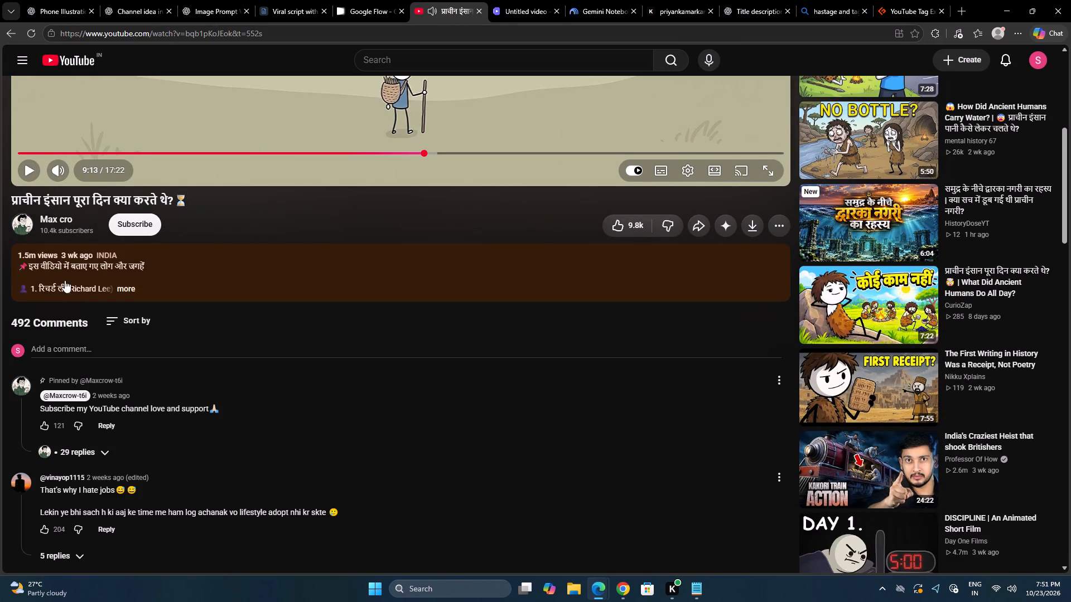
click(120, 287)
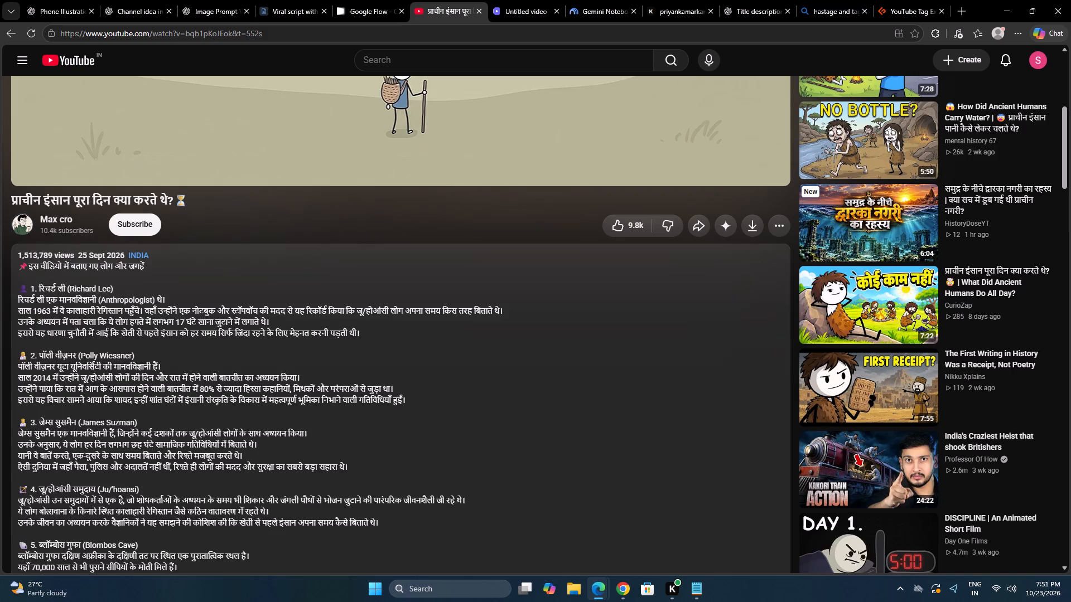
scroll(606, 362, down, 1)
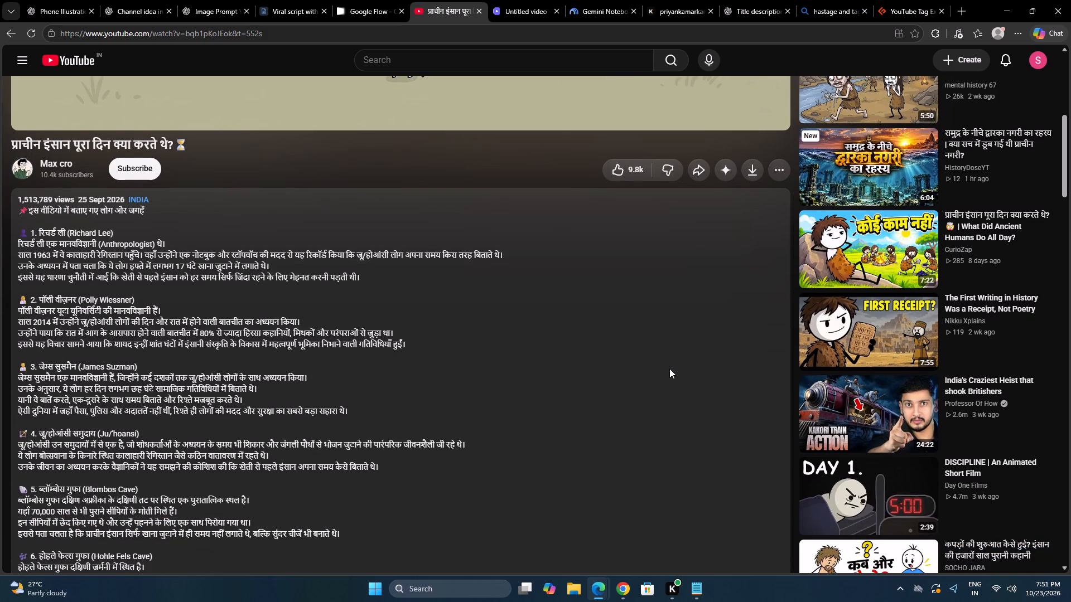
scroll(669, 368, down, 5)
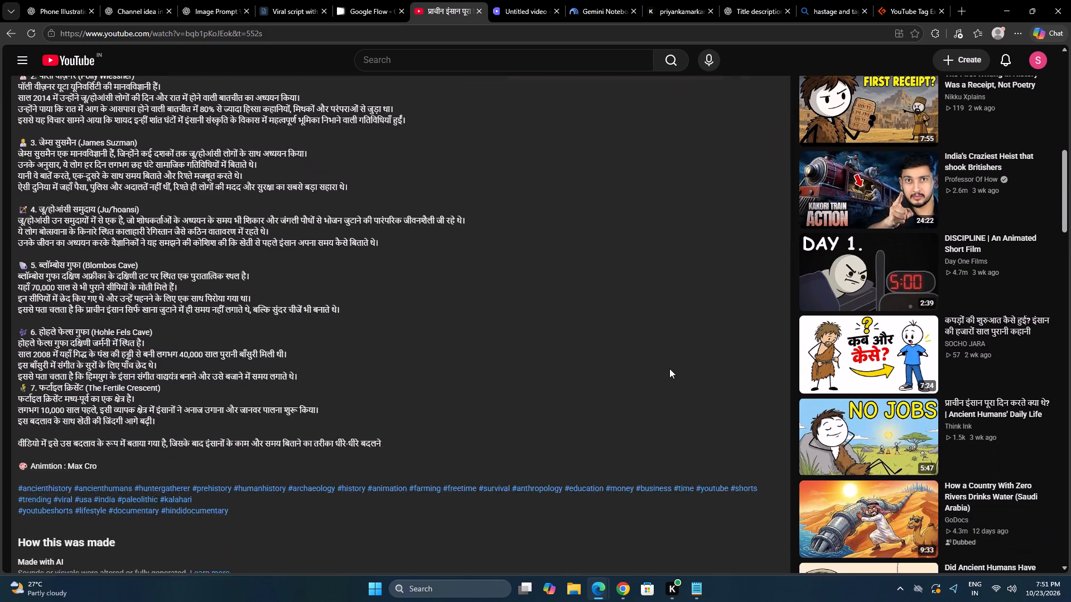
scroll(669, 368, down, 2)
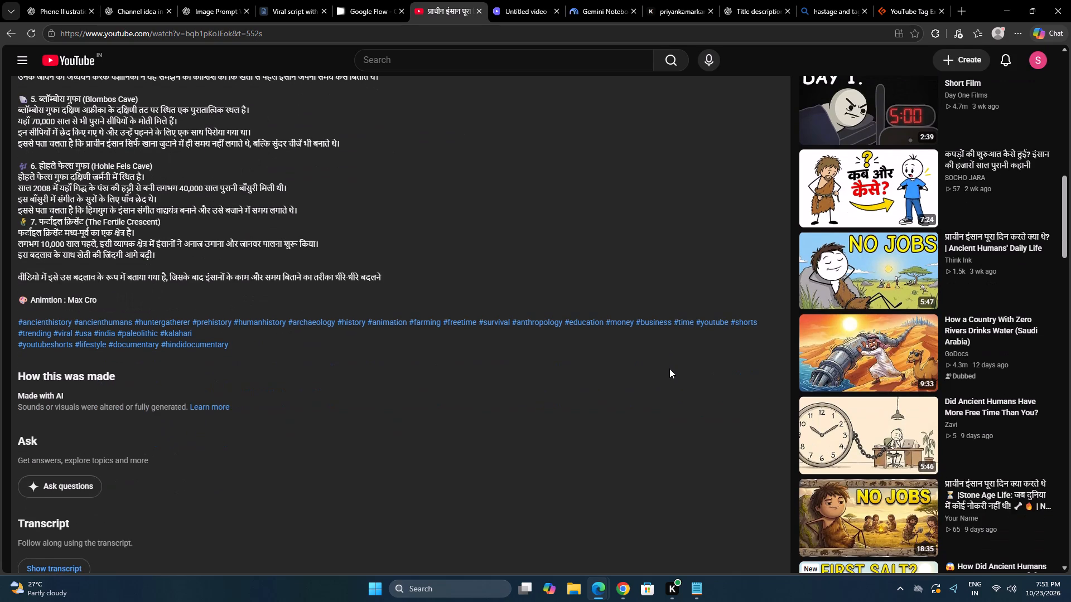
scroll(669, 368, down, 2)
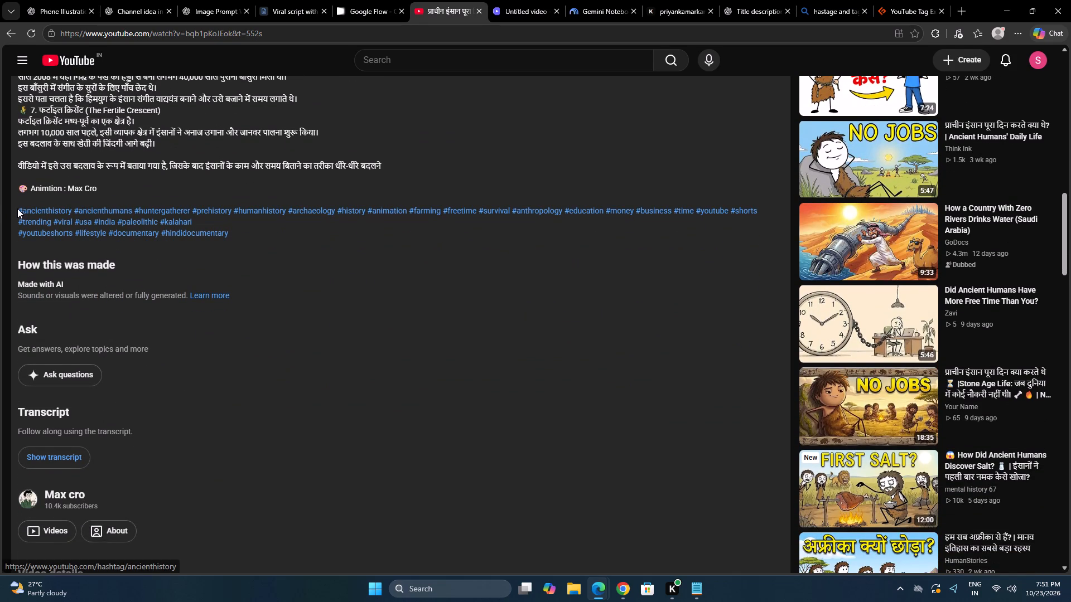
drag(17, 208, 255, 247)
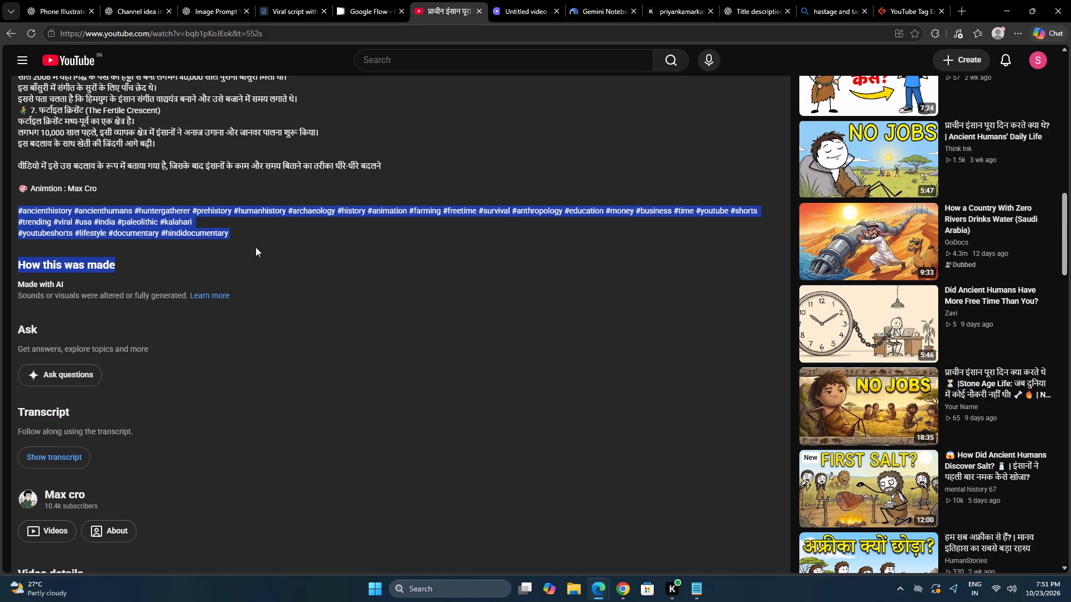
drag(255, 247, 249, 238)
key(ctrl+c)
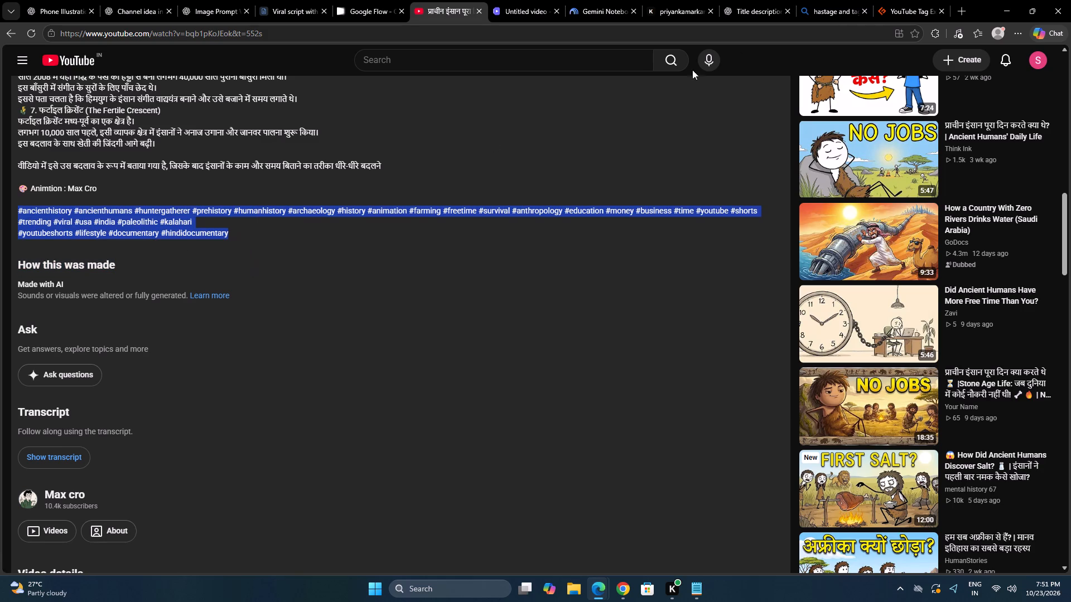
Switch to Notepad and paste the copied hashtags several blank lines below the end of the Geekflare tag report.
click(699, 589)
click(272, 235)
key(Return)
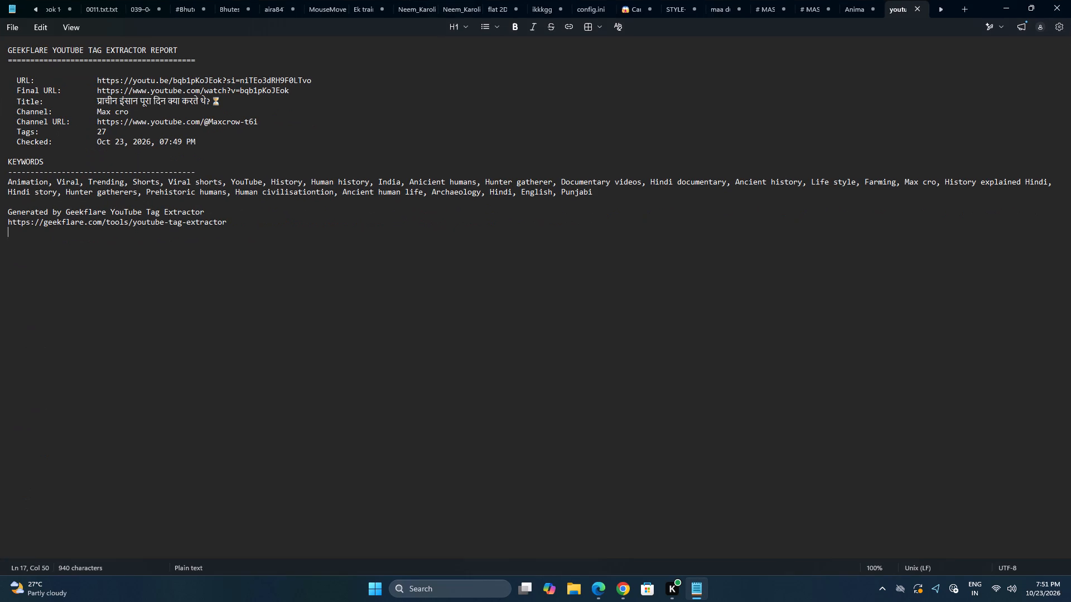
key(Return)
key(Return)
key(Return)
key(Return)
key(Return)
key(Return)
key(ctrl+v)
scroll(272, 235, up, 1)
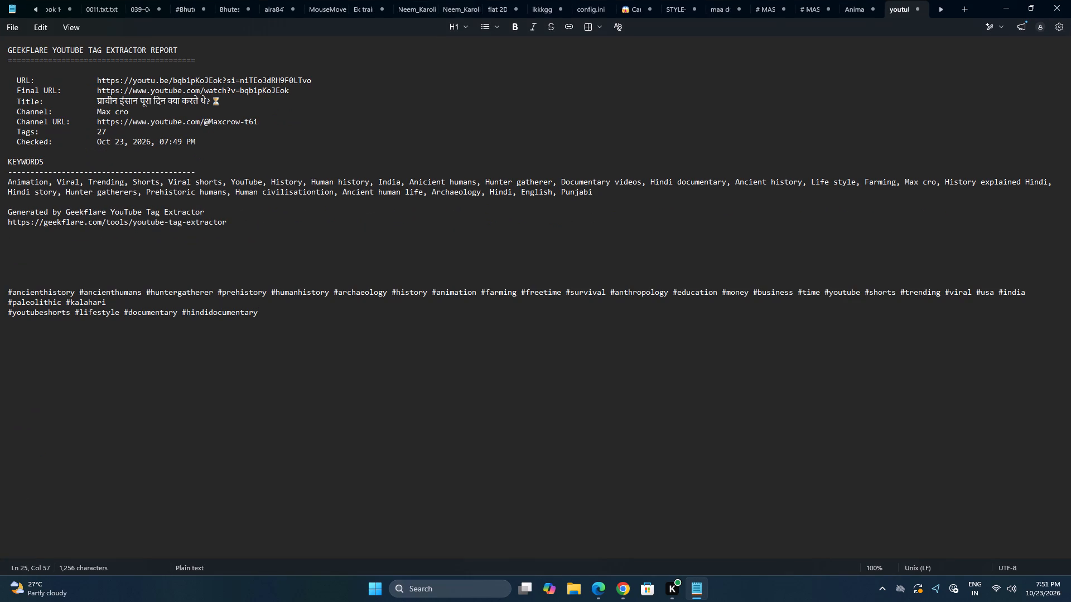
Add the label "description" on a blank line above the pasted hashtags and return to the browser.
click(158, 259)
text(descr)
text(ip)
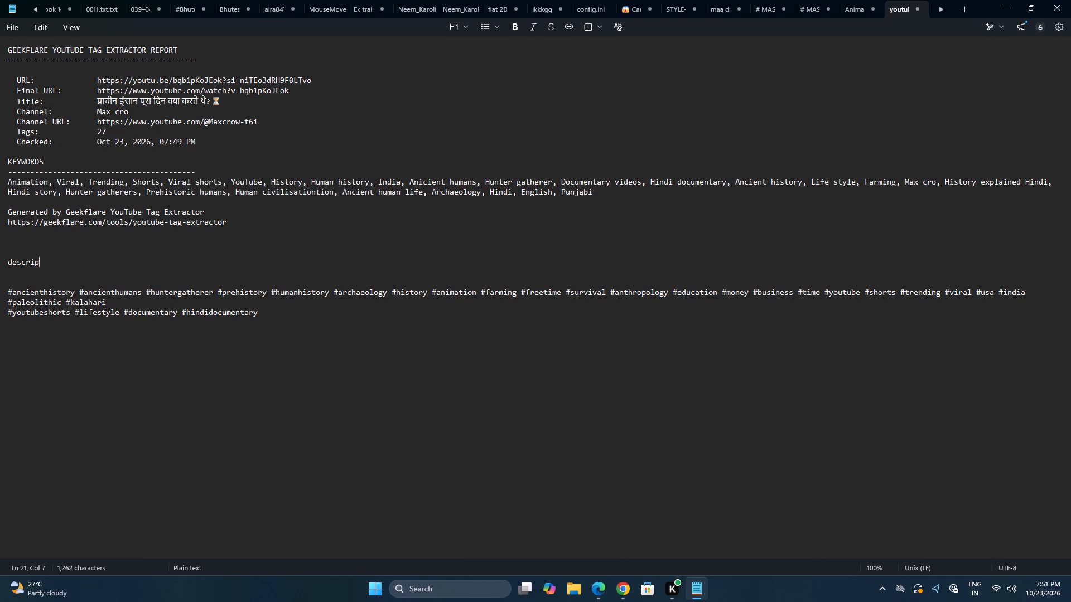
text(tion)
click(1004, 1)
Review the video's full description, from its opening section to the hashtags, and return to the player.
scroll(401, 308, up, 1)
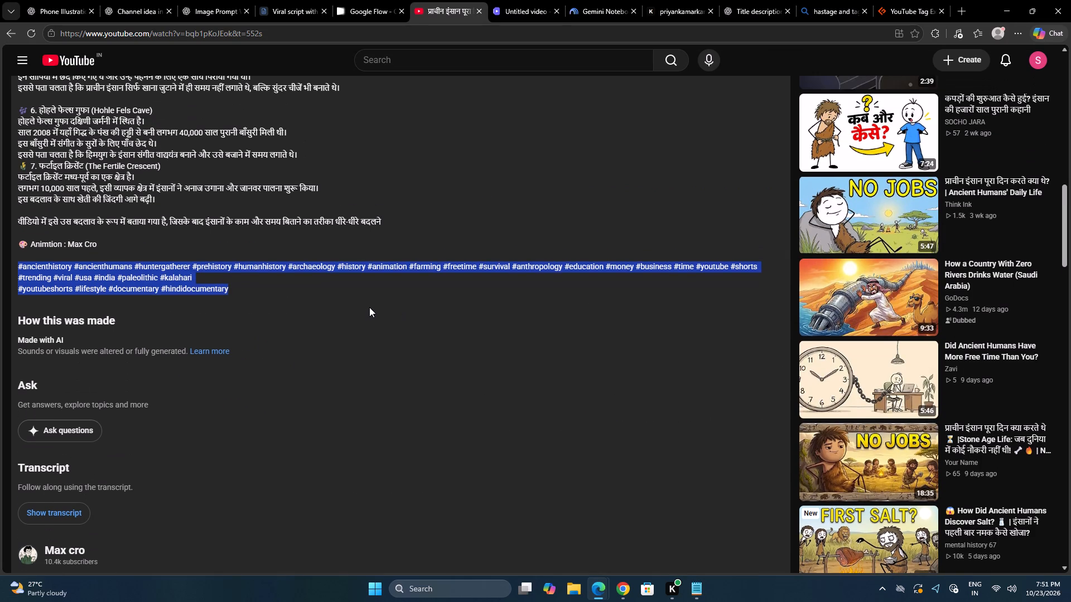
scroll(447, 288, up, 6)
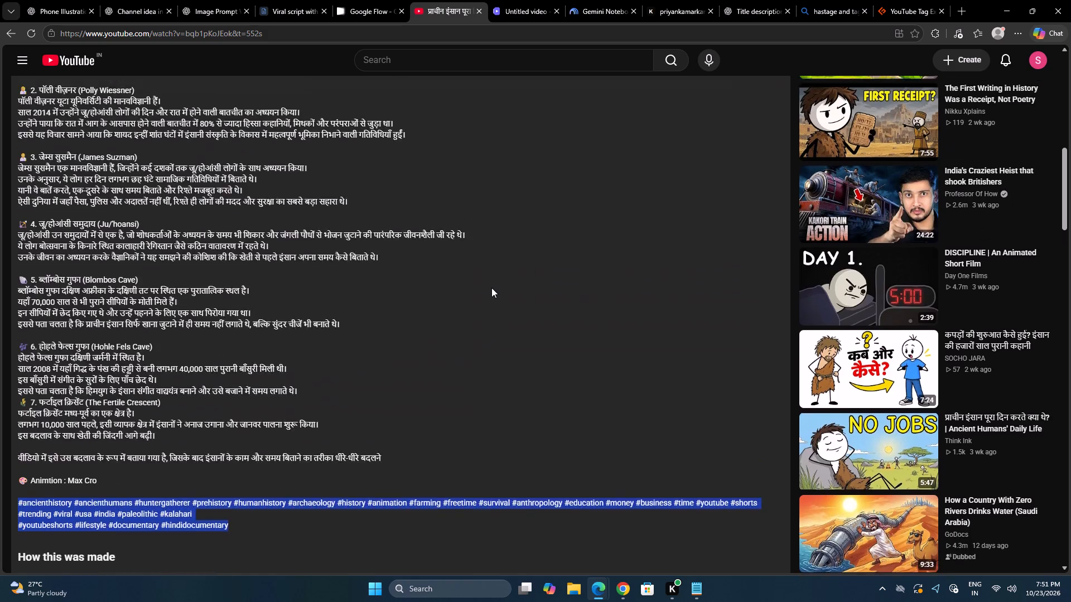
scroll(491, 288, up, 3)
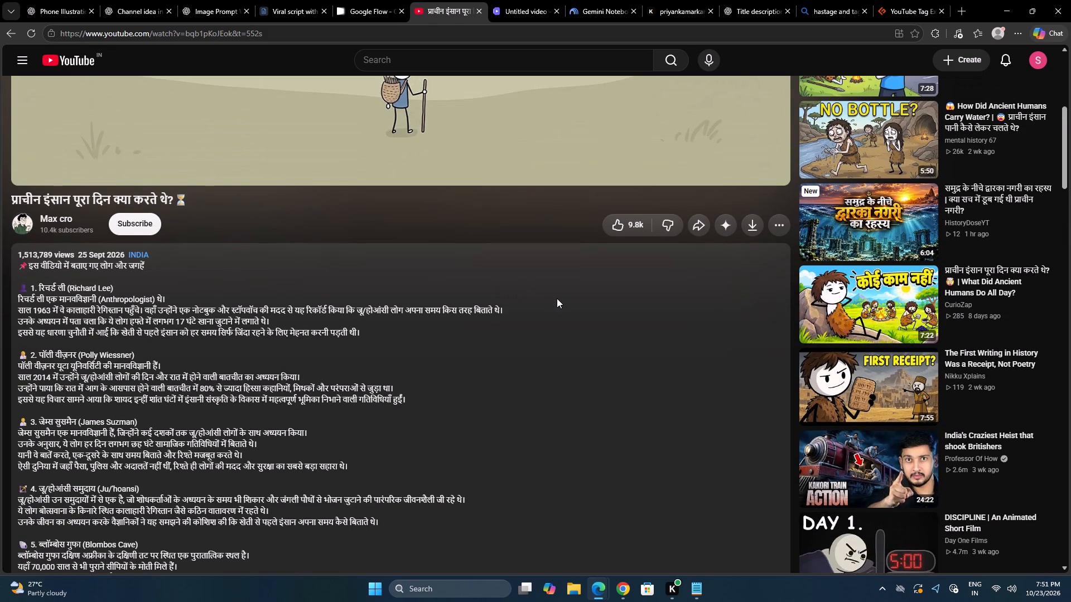
scroll(557, 298, down, 7)
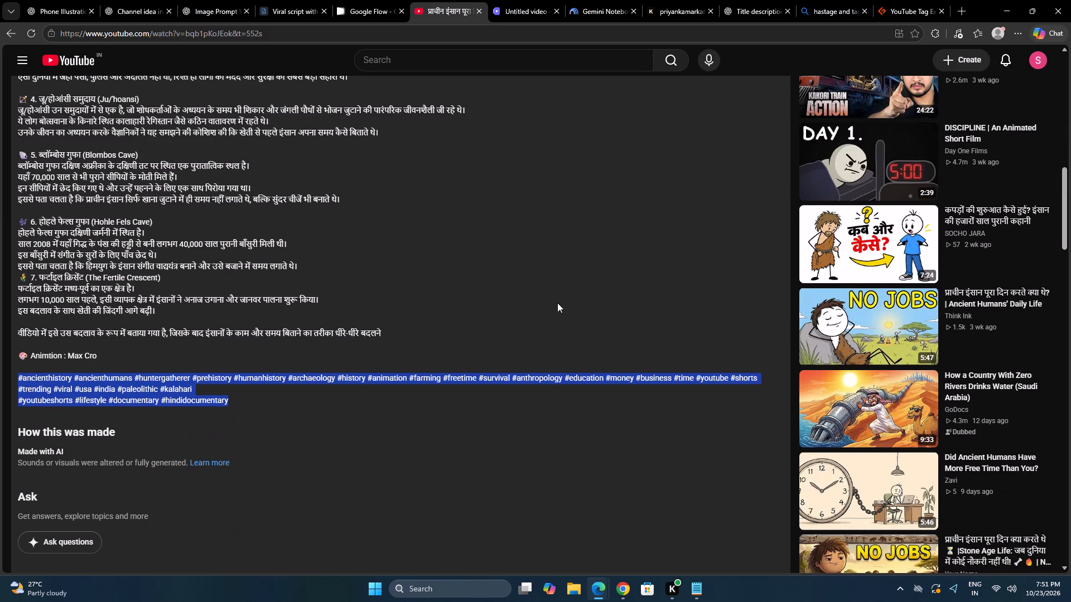
scroll(558, 303, down, 2)
scroll(558, 303, up, 2)
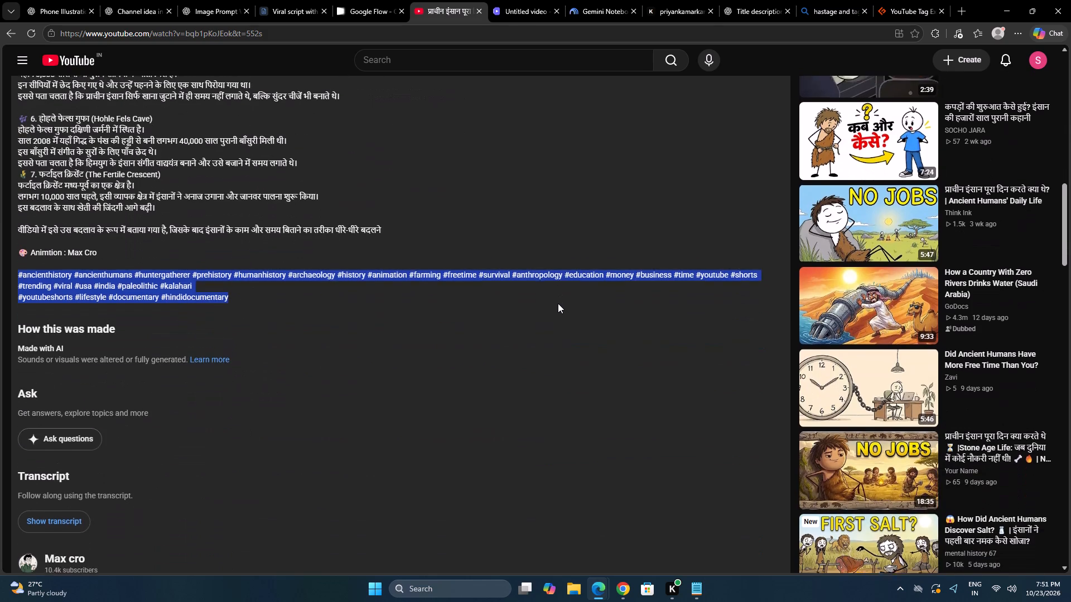
scroll(558, 303, up, 14)
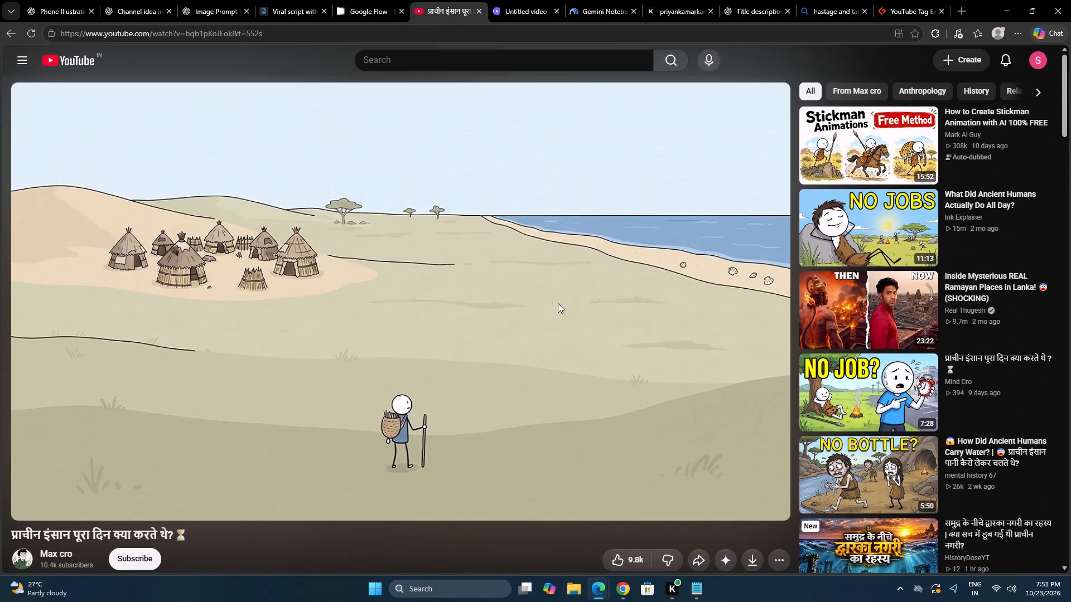
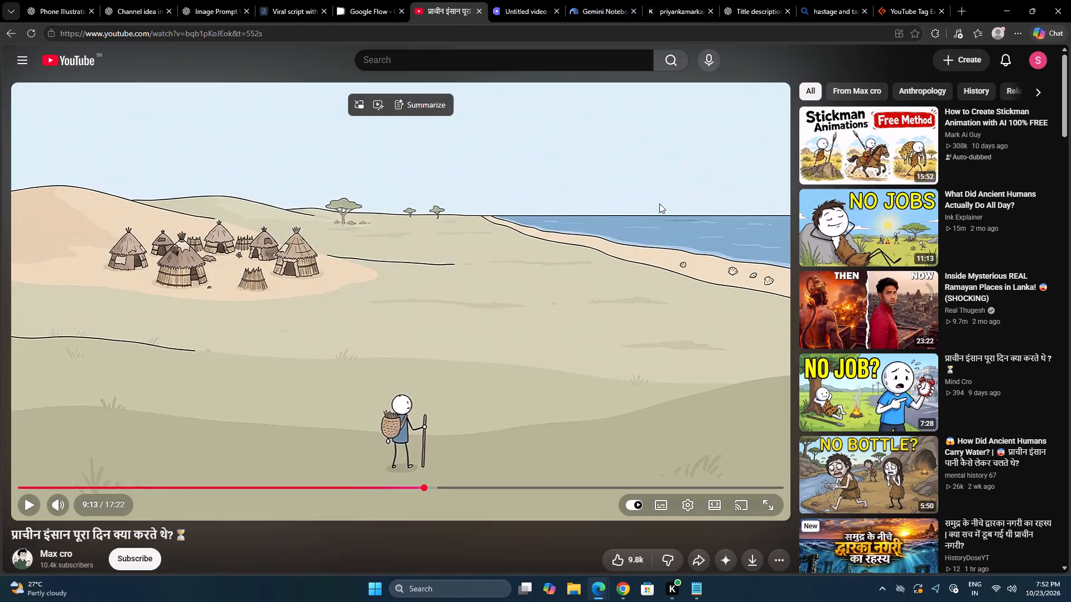
Return to the Max cro channel page, then copy the extracted tags of the "Survived How?" video from Geekflare's YouTube Tag Extractor.
click(11, 32)
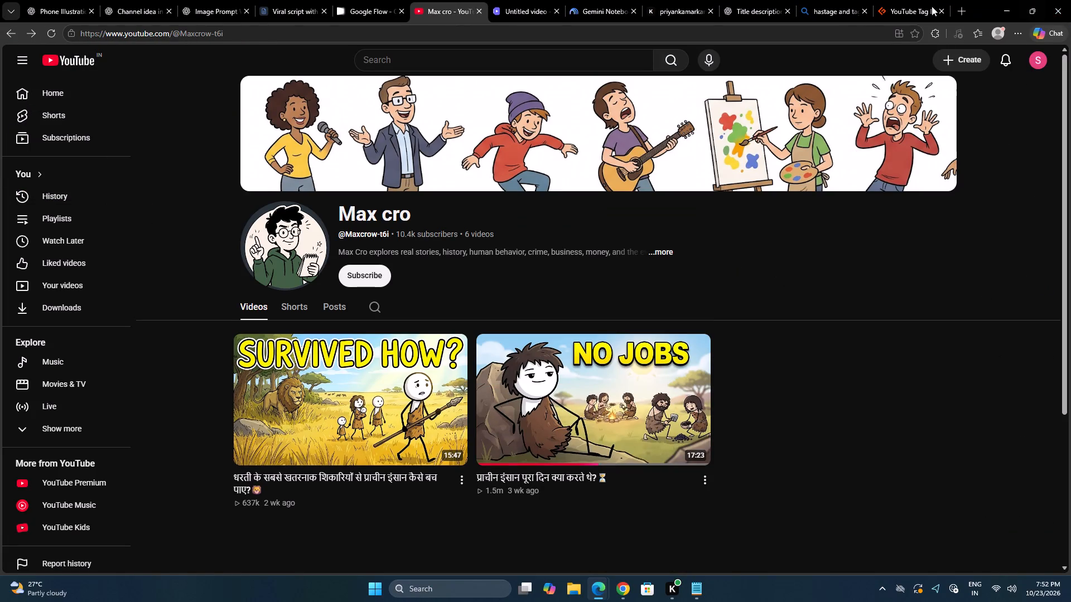
click(901, 9)
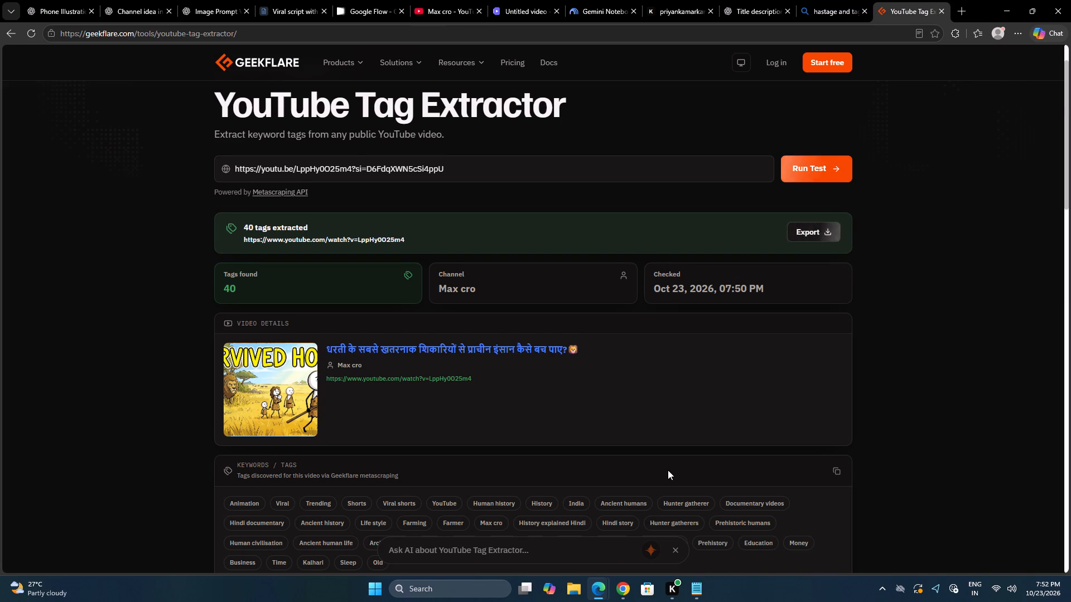
scroll(672, 469, down, 3)
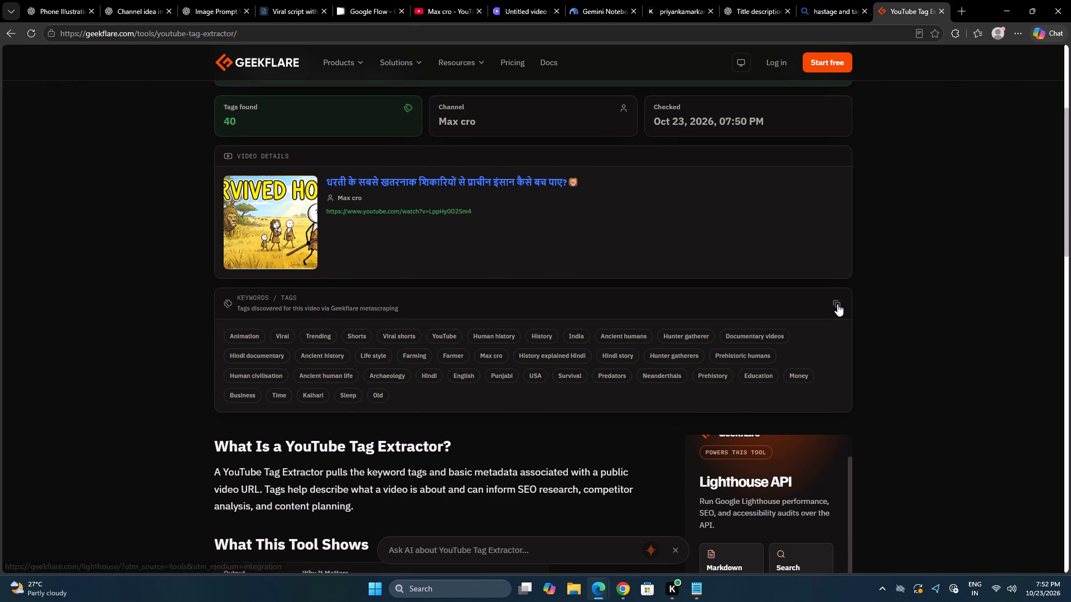
click(836, 303)
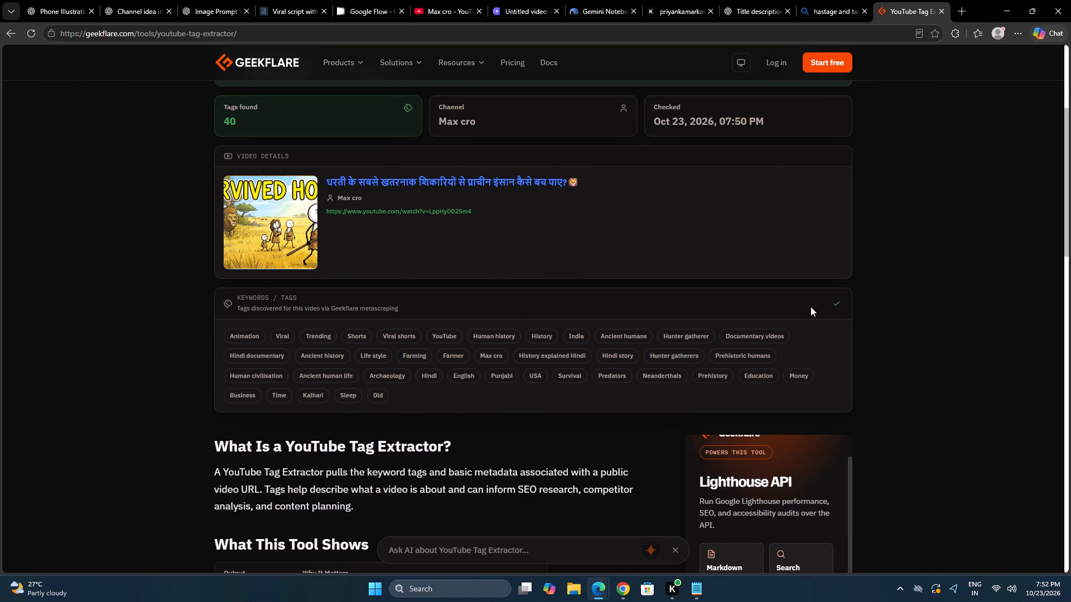
Switch to Notepad, add the label "next video" several blank lines below the hashtags, paste the copied tags beneath it, and return to the browser.
click(696, 594)
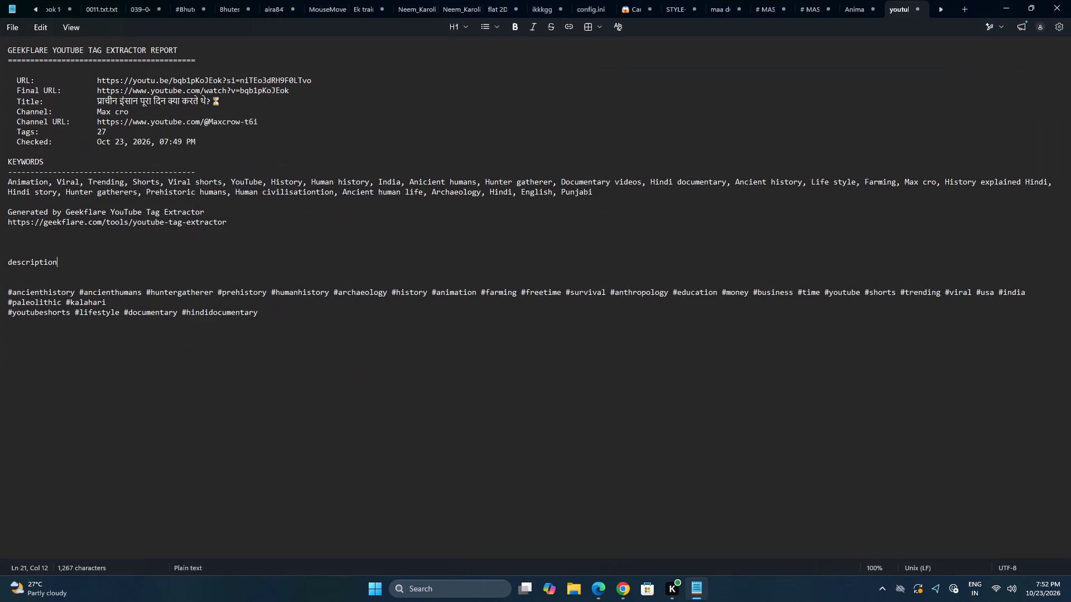
click(299, 312)
key(Return)
key(Return)
key(Return)
key(Return)
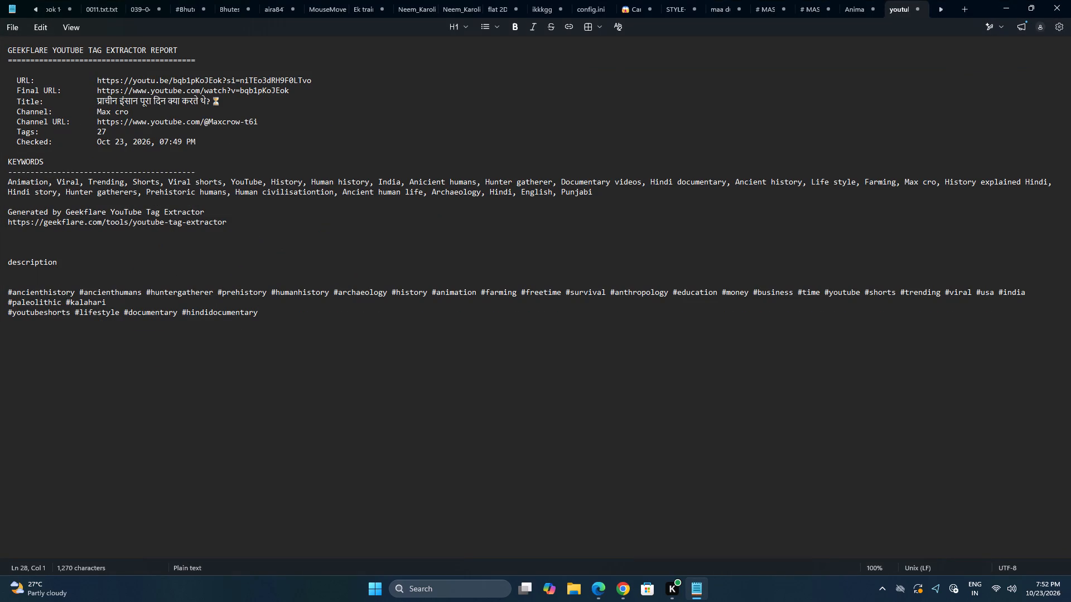
key(Return)
key(Return)
text(next video)
key(Return)
key(Return)
key(ctrl+v)
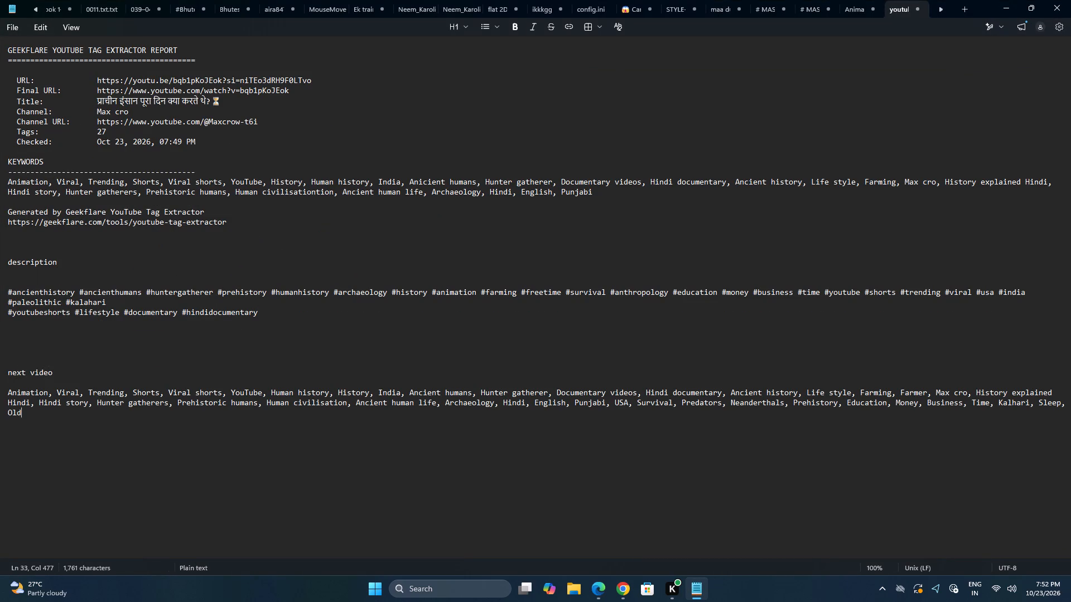
click(1011, 4)
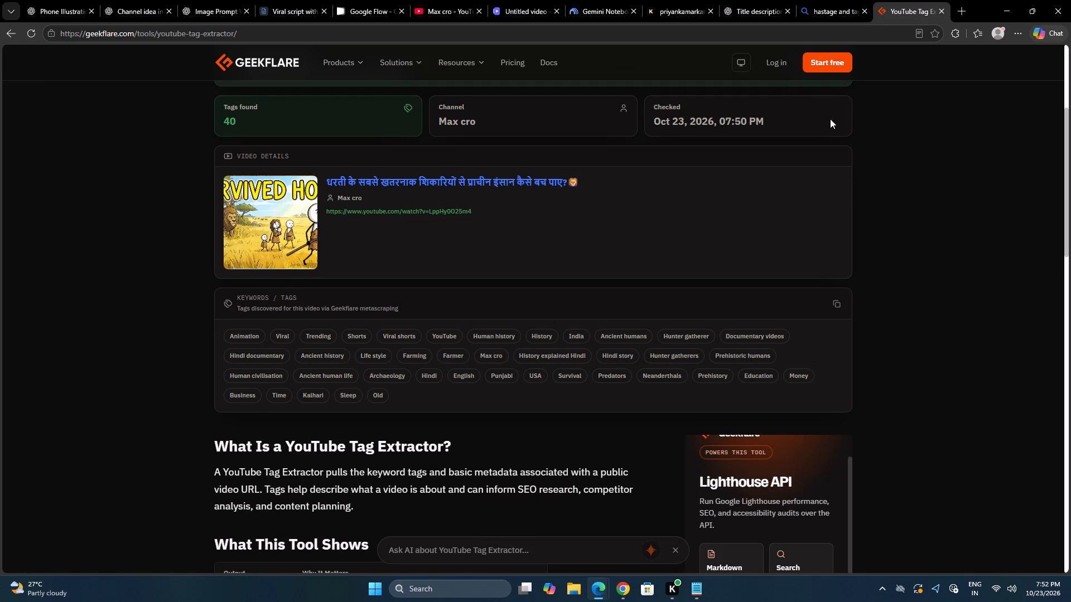
Export the extracted tag report for the "Survived How?" video and dismiss the downloads list.
scroll(848, 156, up, 2)
click(828, 172)
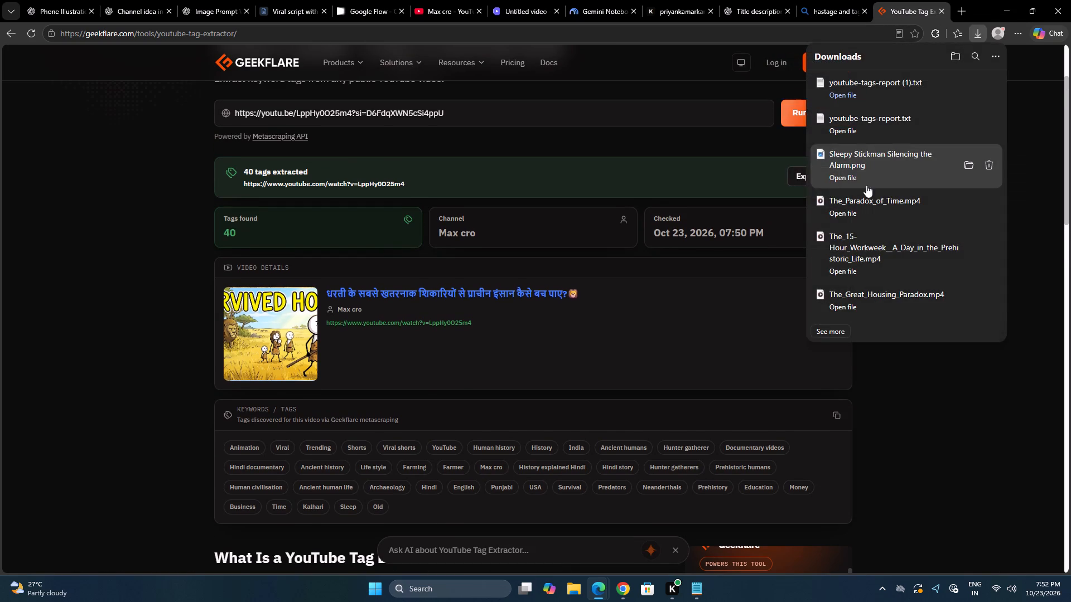
click(964, 414)
Look through the YouTube Tag Extractor page, from the extracted keywords to the bottom, and return to the results.
scroll(895, 304, down, 4)
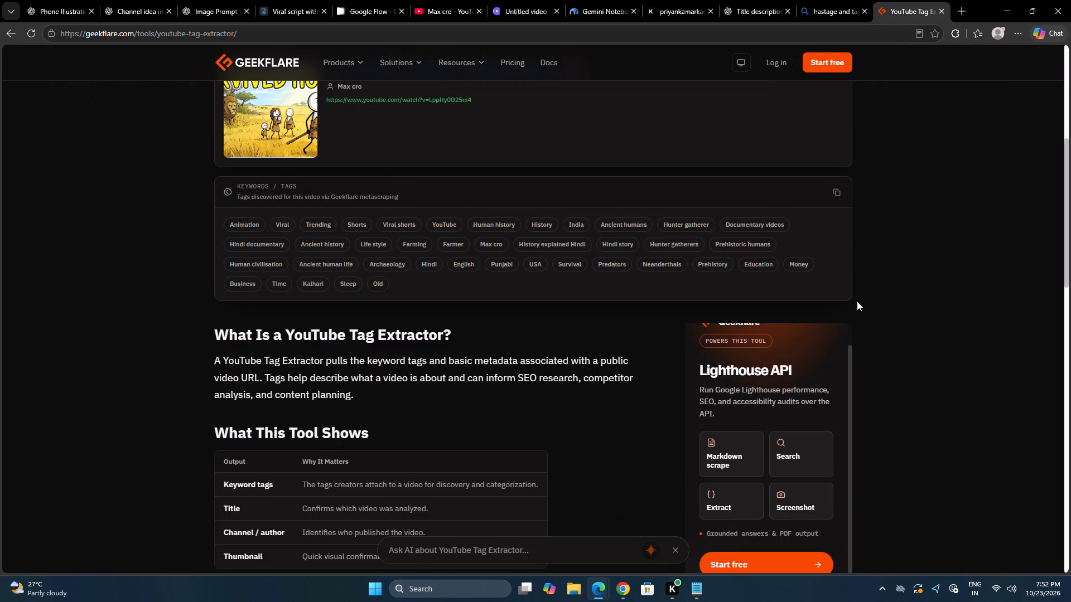
scroll(857, 301, down, 3)
scroll(857, 301, up, 2)
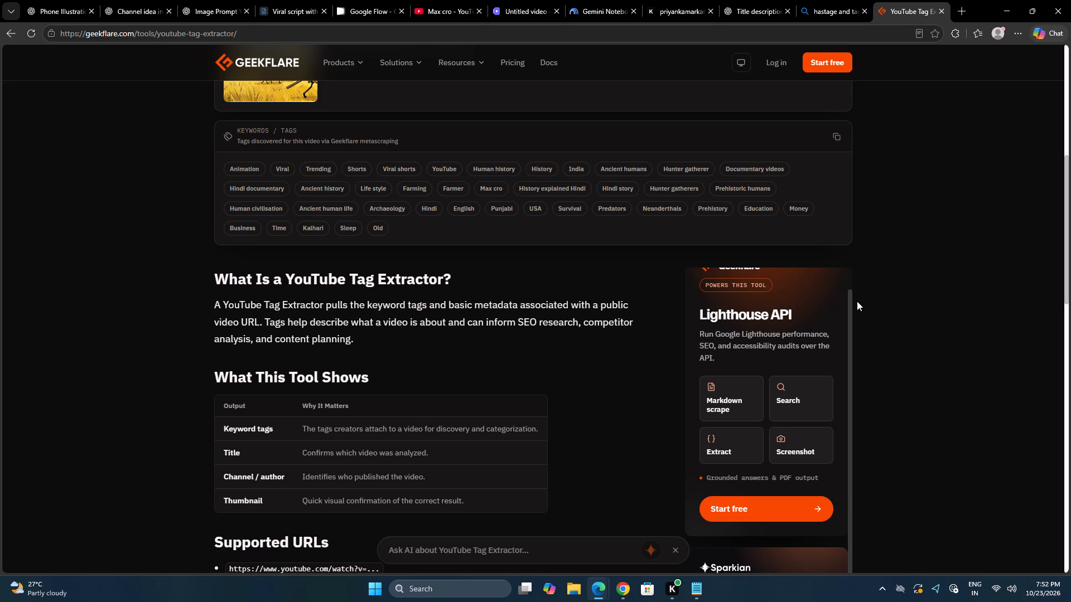
scroll(857, 301, down, 1)
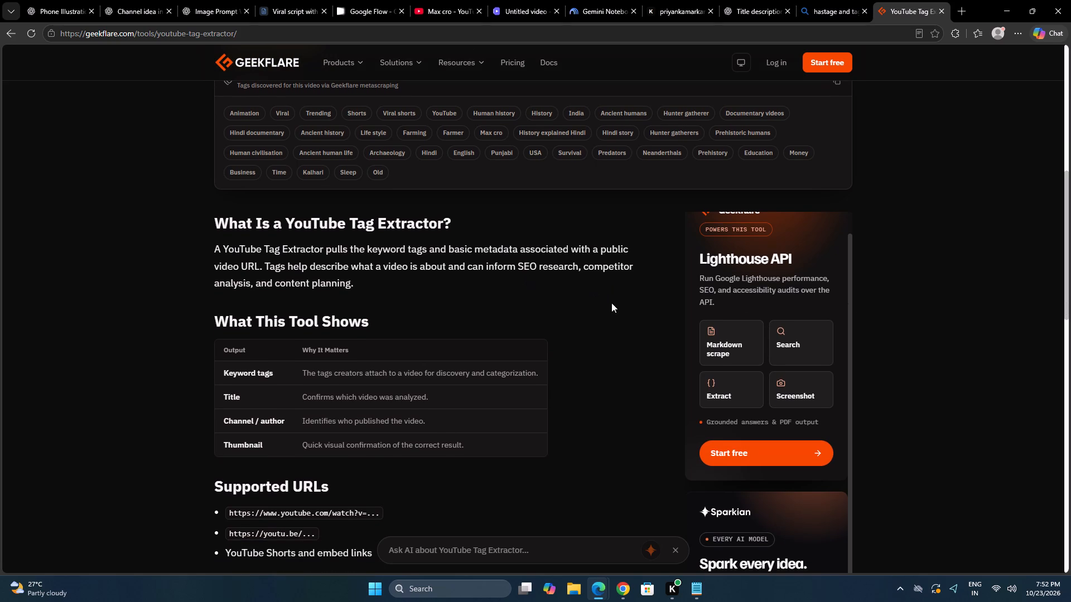
scroll(618, 326, down, 5)
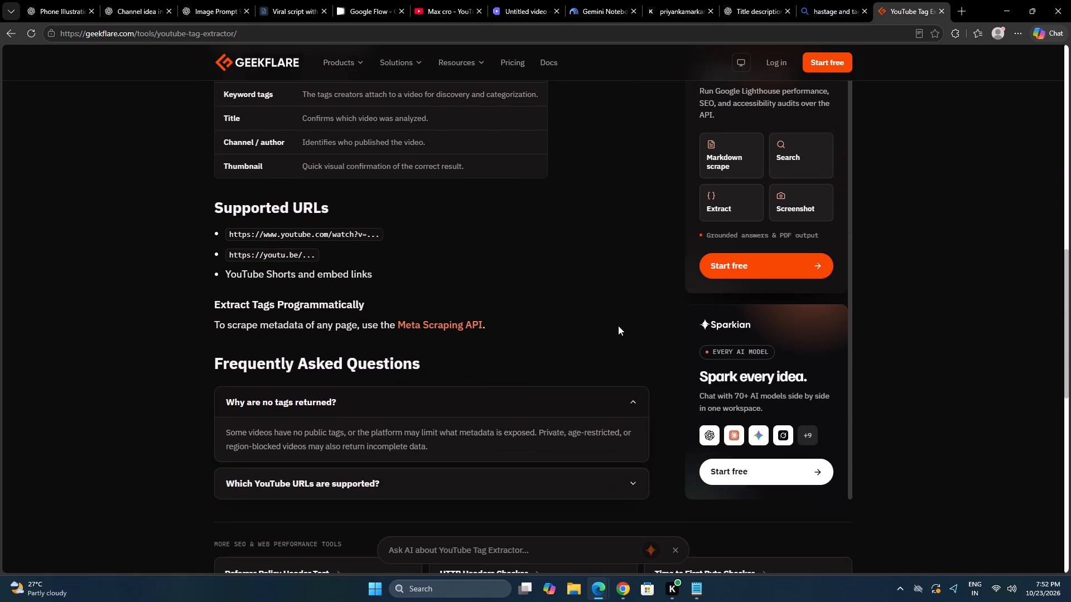
scroll(618, 326, down, 4)
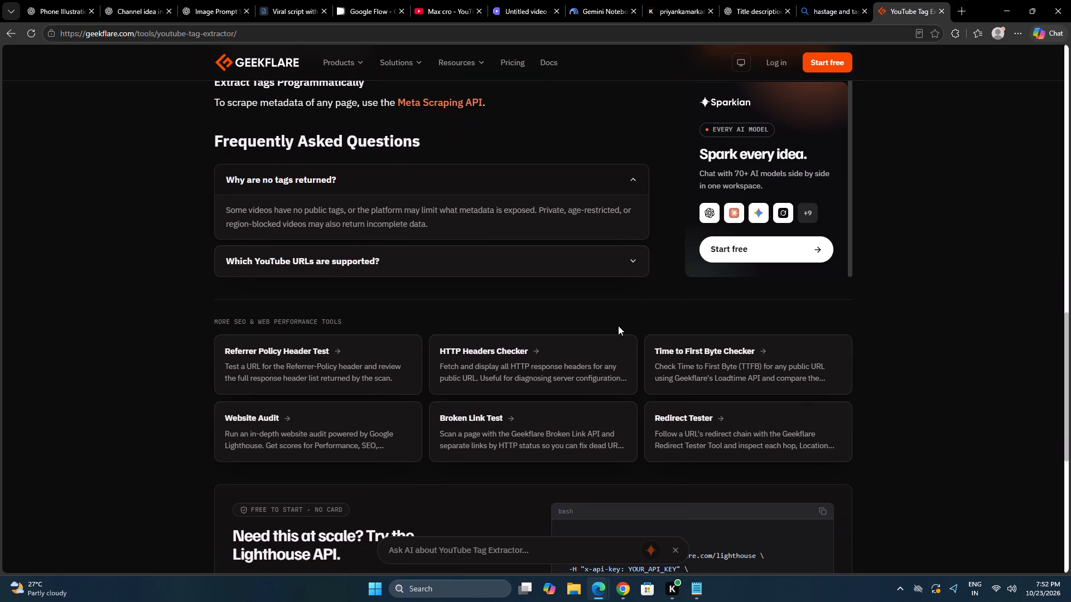
scroll(618, 326, down, 2)
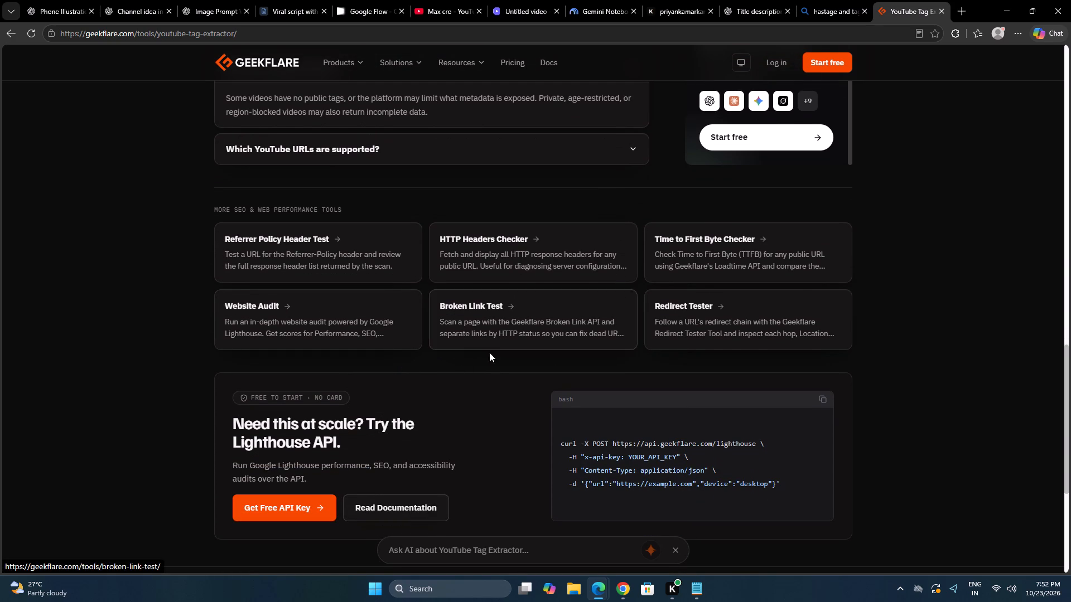
scroll(474, 390, down, 2)
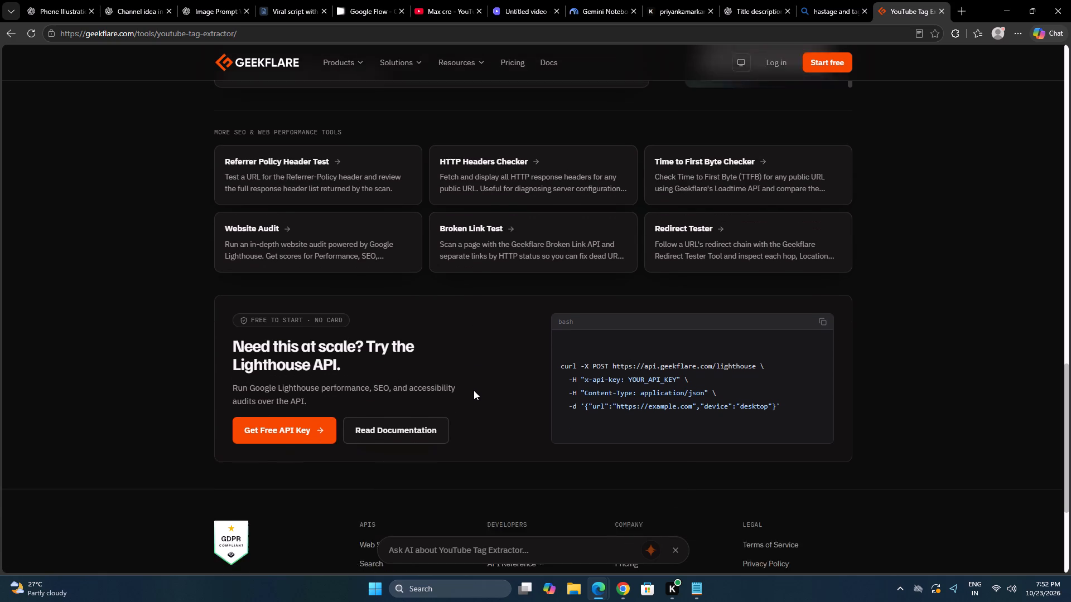
scroll(474, 390, down, 7)
scroll(474, 390, up, 4)
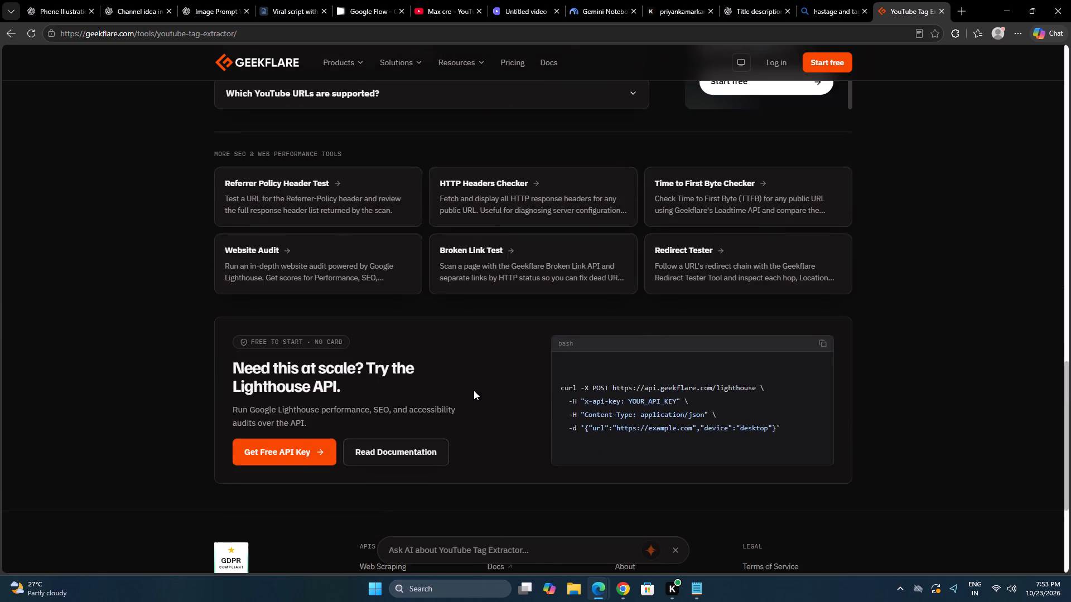
scroll(474, 390, up, 20)
scroll(474, 390, up, 2)
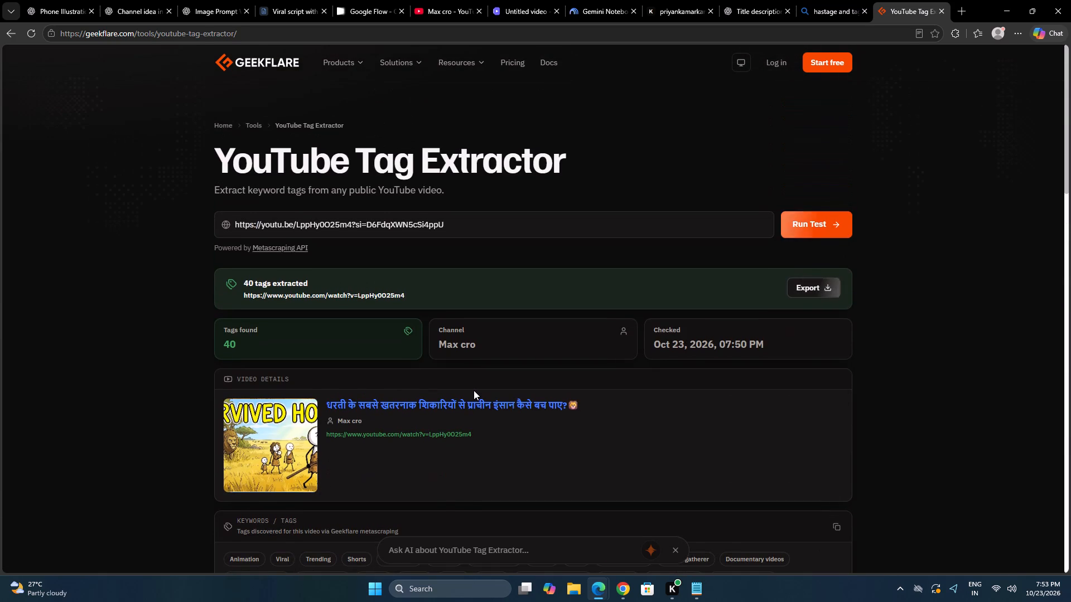
scroll(474, 390, up, 2)
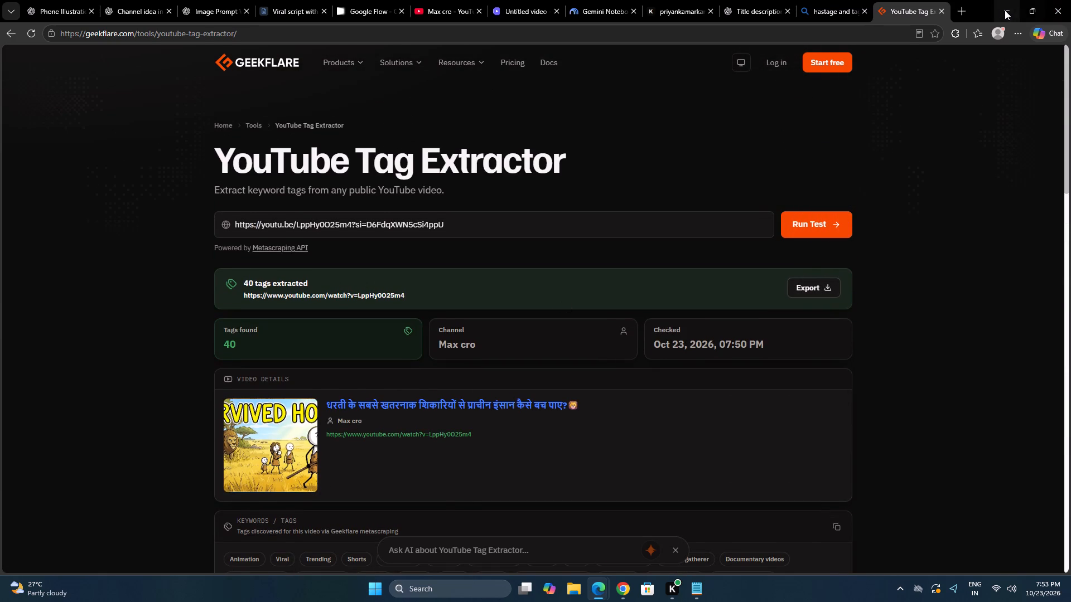
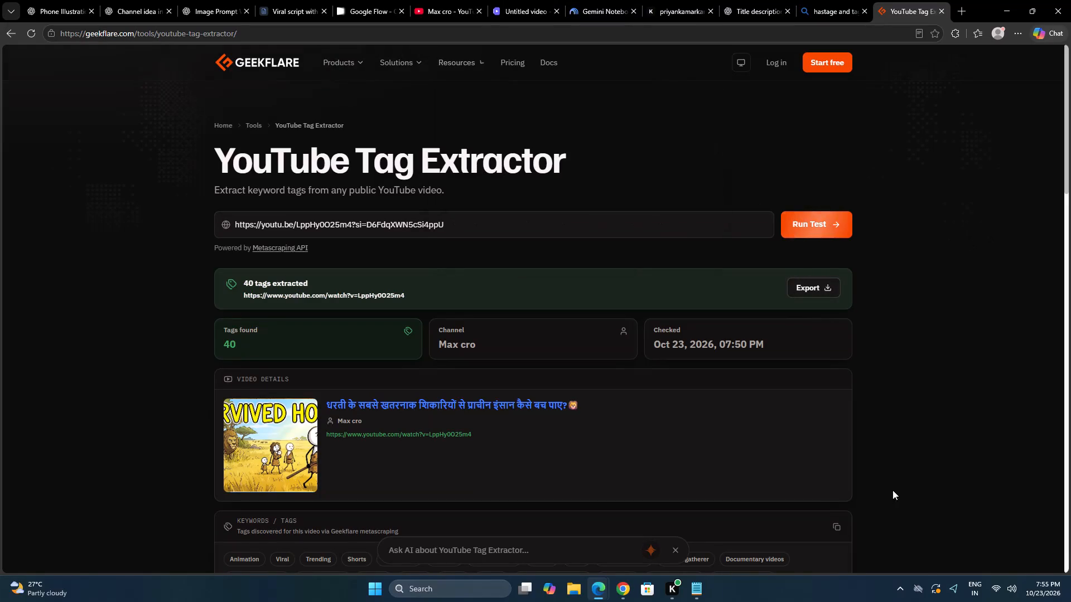
Switch to YouTube Studio in Chrome and set the Durga pandal Short's public schedule date to Oct 23, 2026.
click(614, 595)
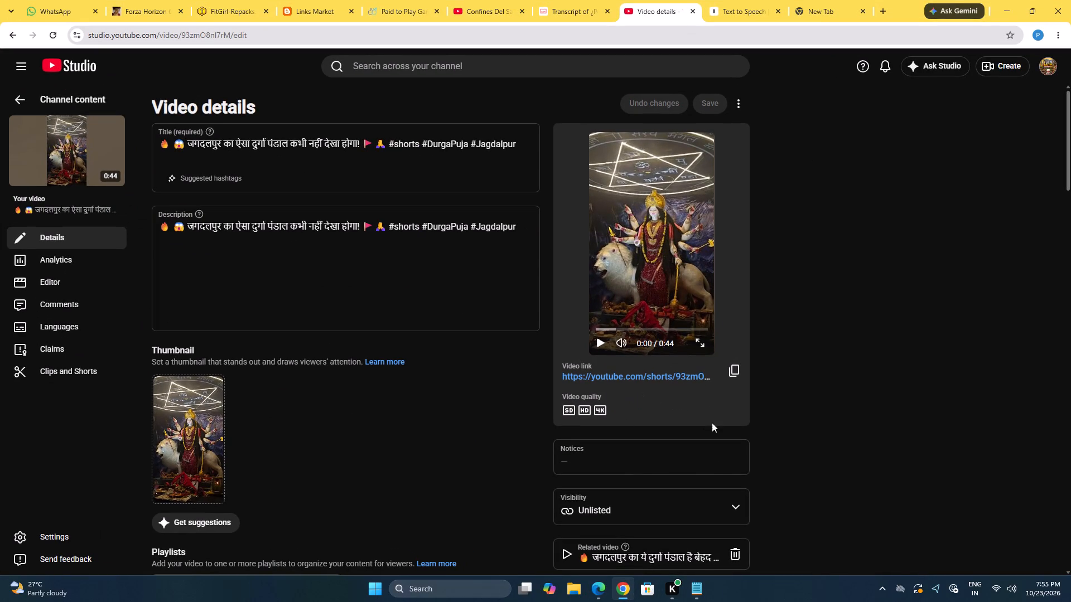
scroll(551, 468, down, 4)
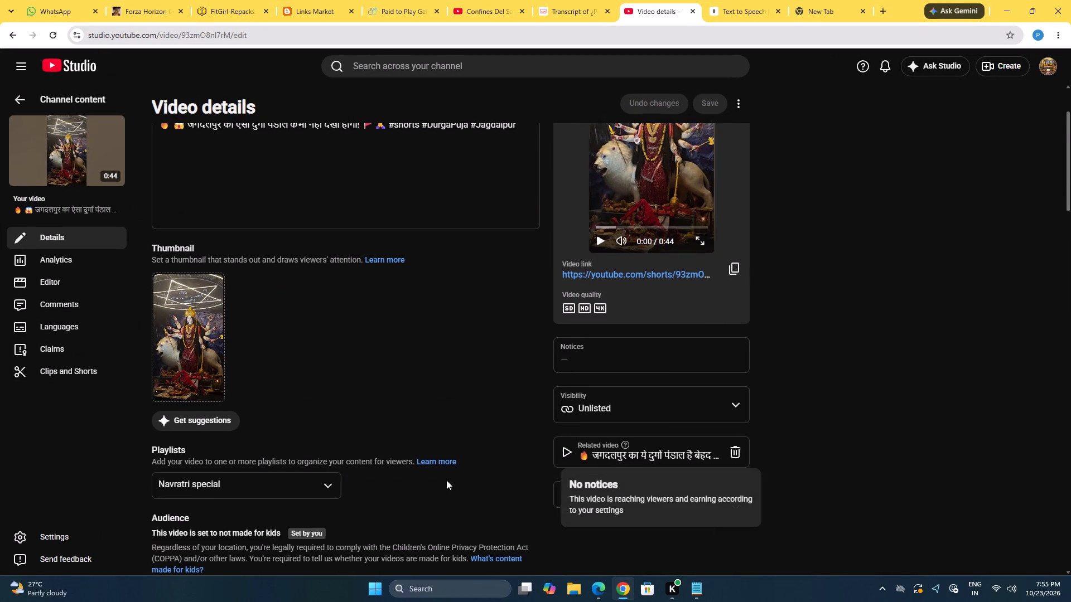
scroll(446, 480, down, 5)
scroll(211, 539, down, 11)
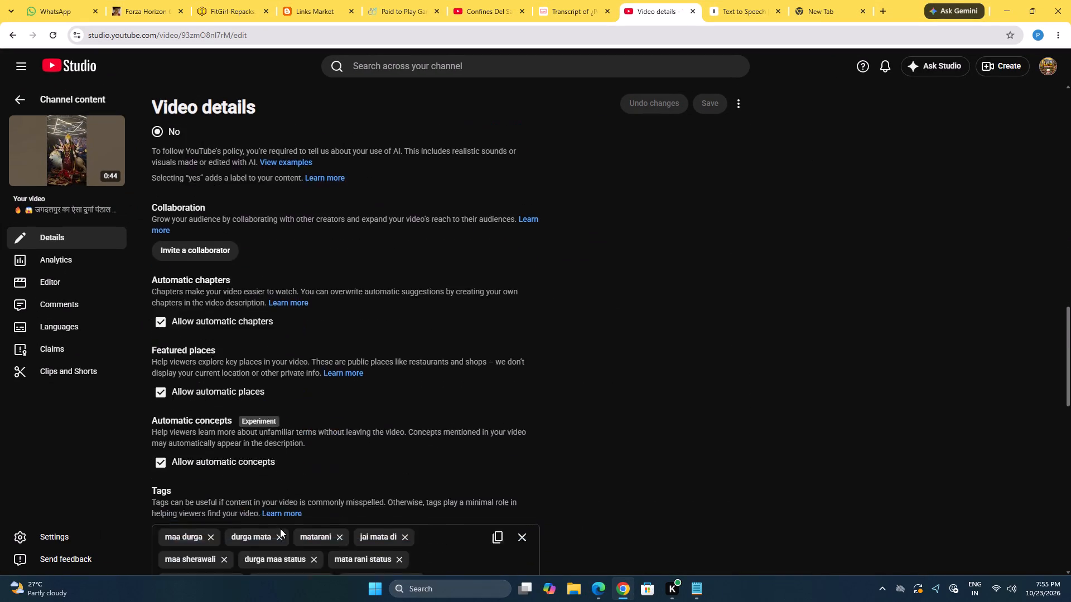
scroll(280, 528, down, 2)
scroll(280, 528, up, 19)
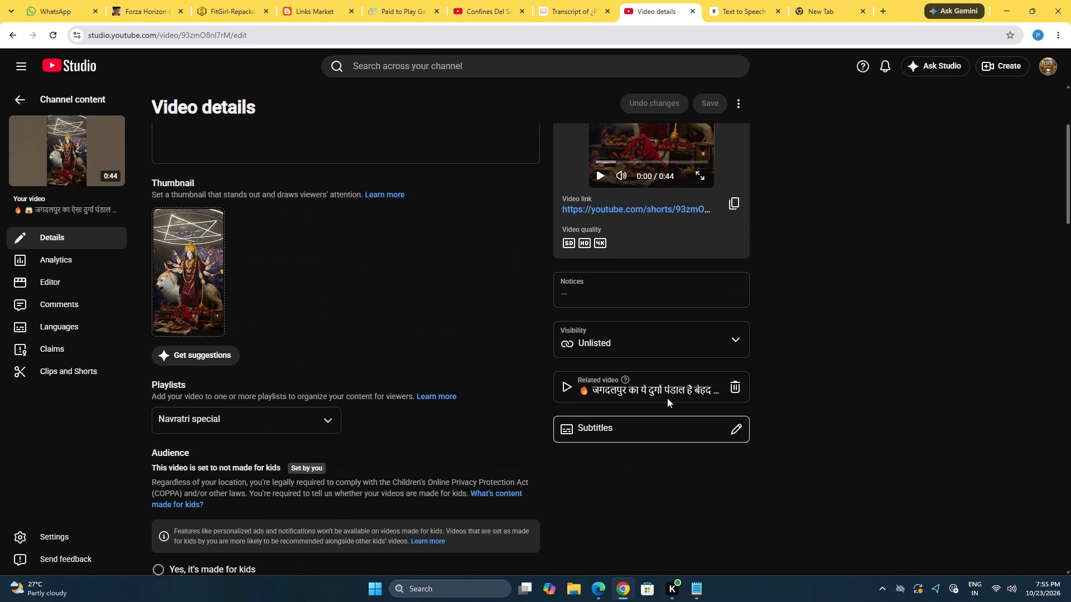
click(667, 349)
click(615, 464)
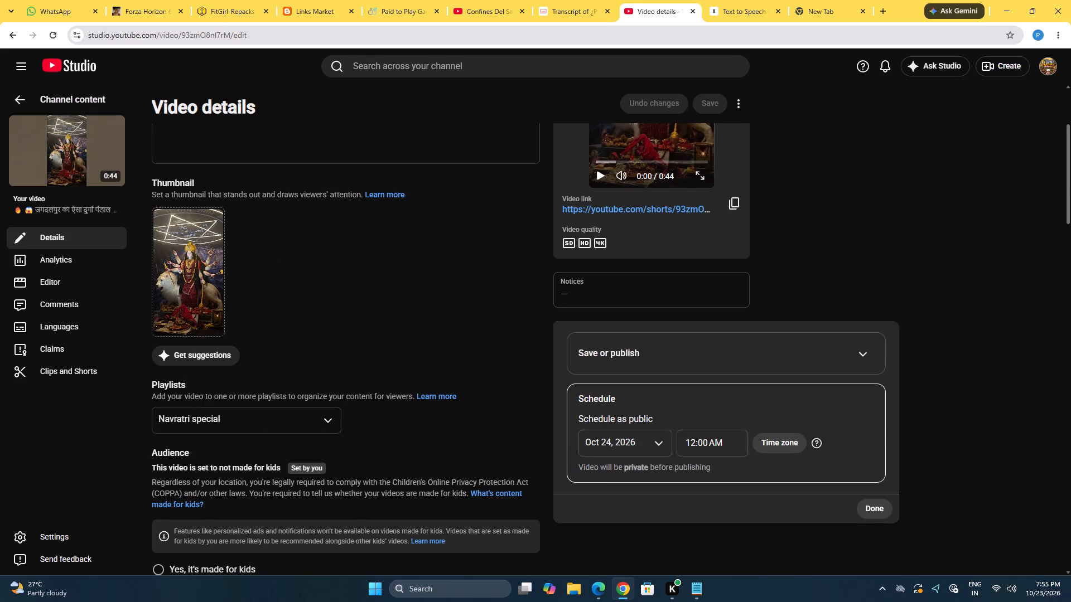
click(638, 448)
click(694, 342)
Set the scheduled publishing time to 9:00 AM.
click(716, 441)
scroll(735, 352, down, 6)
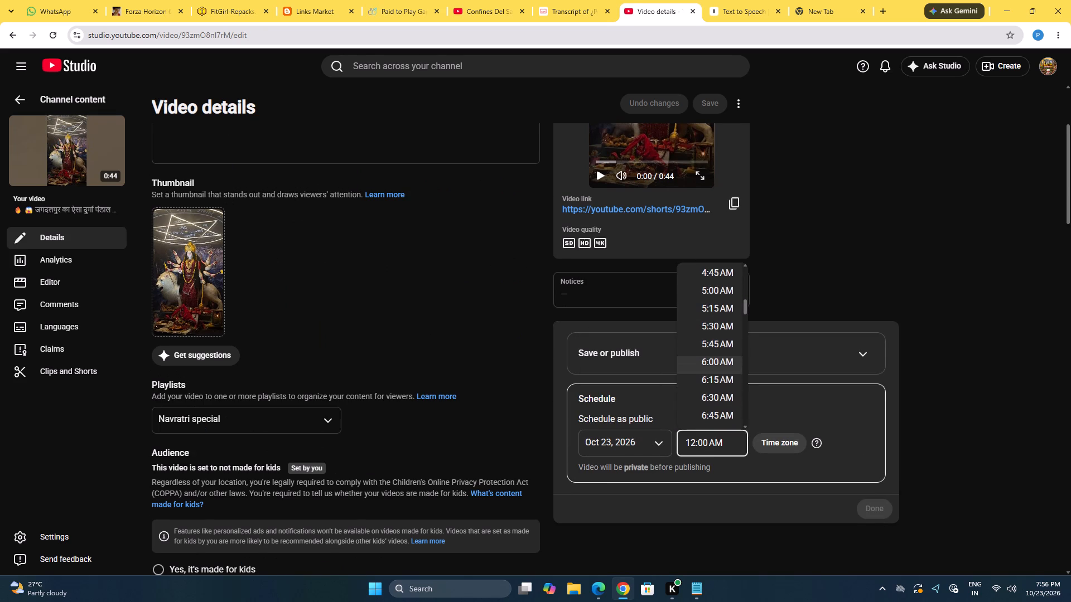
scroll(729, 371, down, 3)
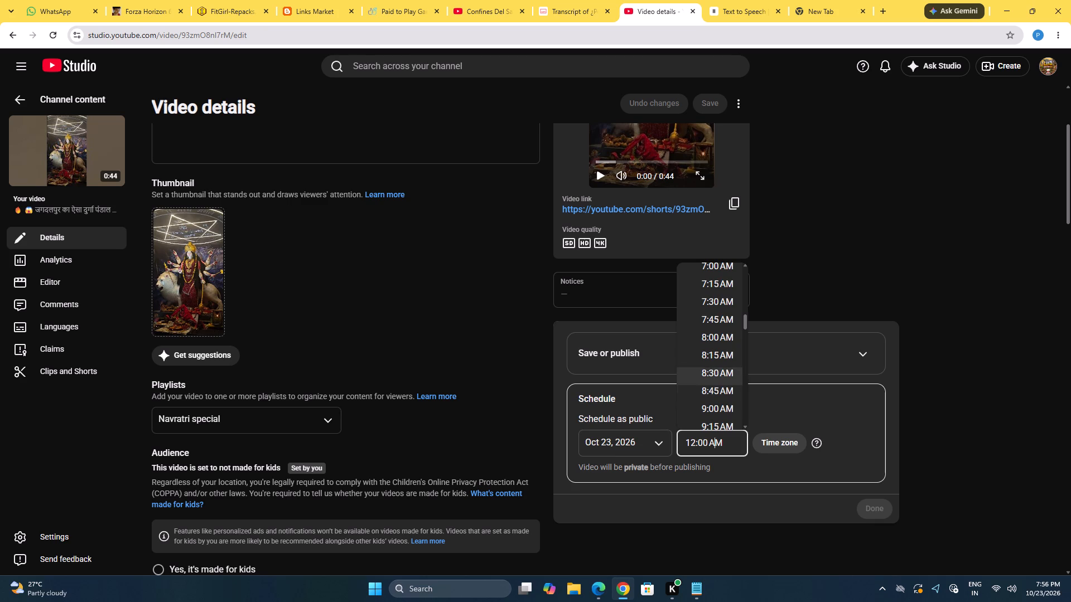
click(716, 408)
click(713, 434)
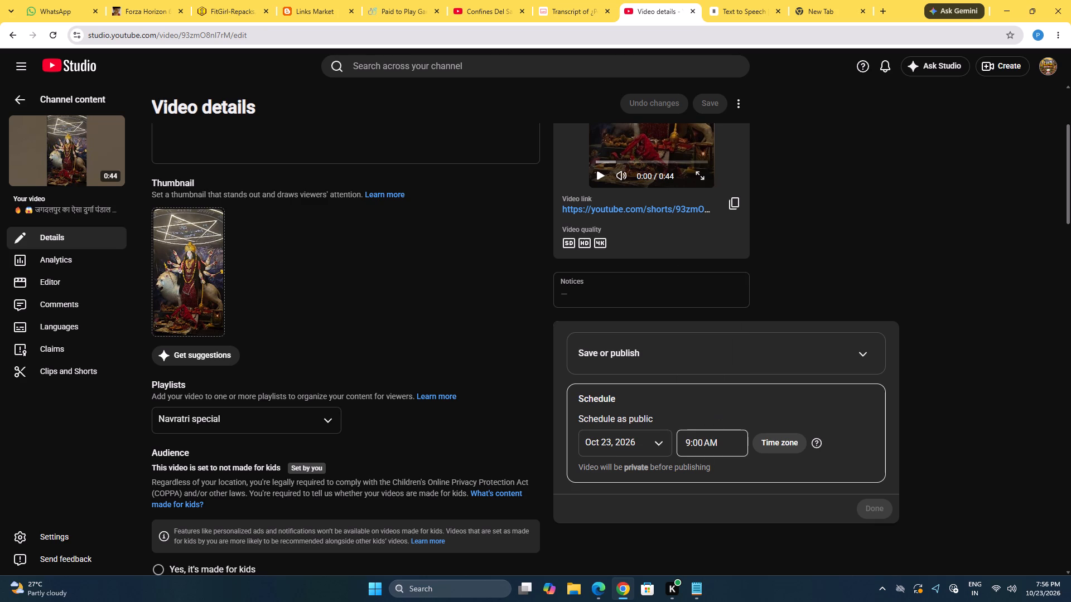
Set the scheduled publishing time to 9:00 PM, apply the schedule, and save the video's changes.
click(705, 446)
scroll(703, 388, down, 5)
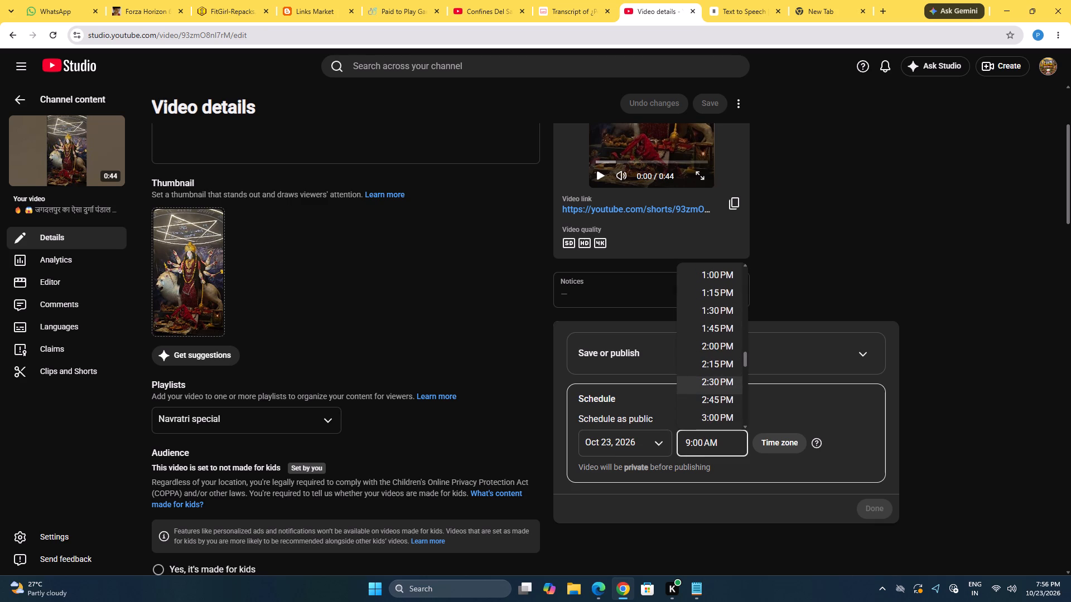
scroll(705, 361, down, 5)
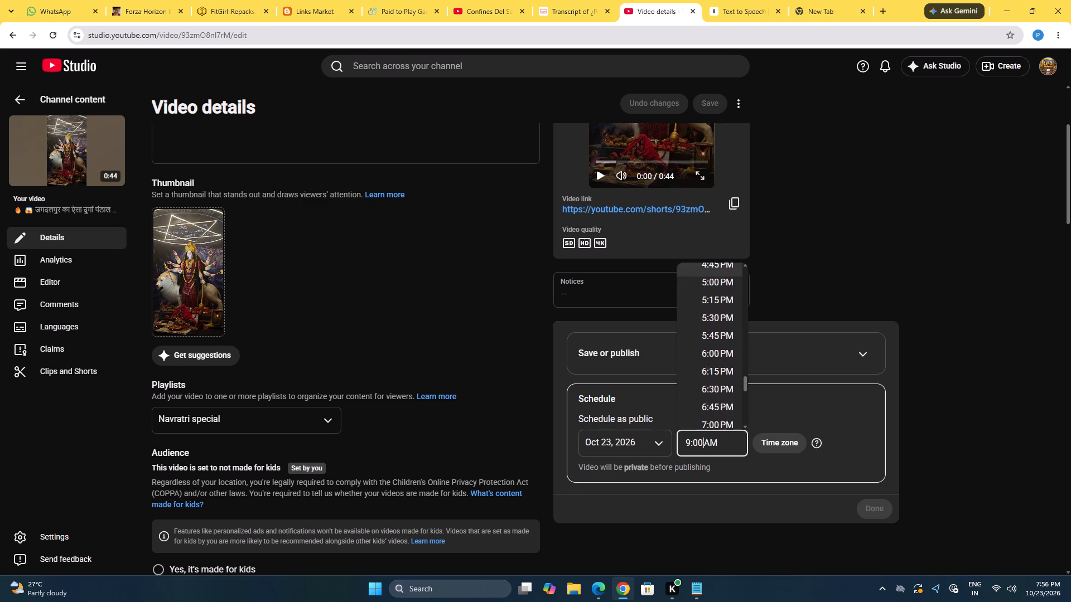
scroll(706, 372, down, 4)
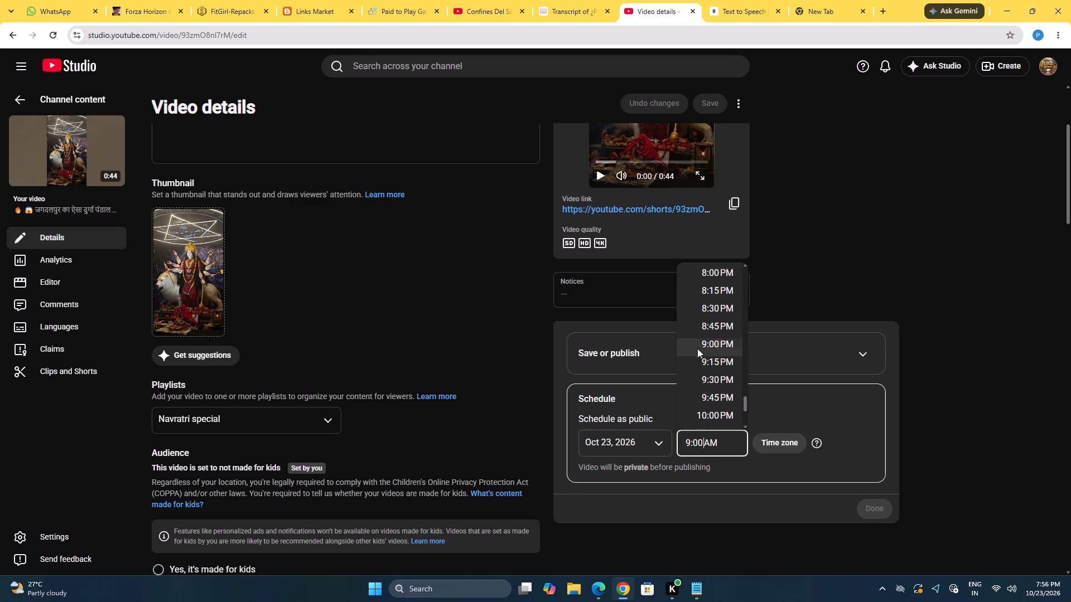
click(711, 342)
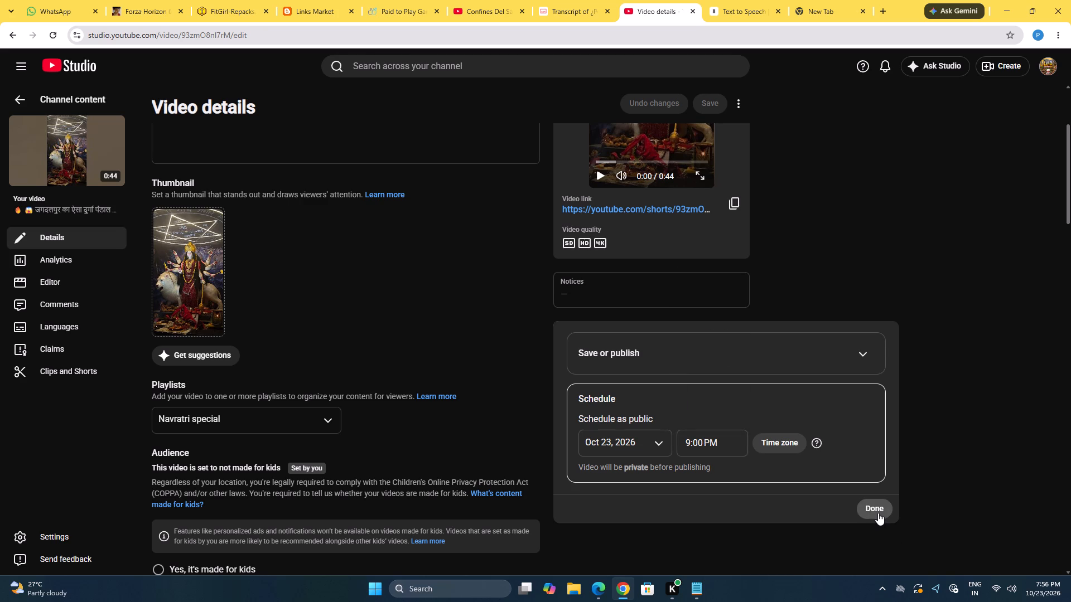
click(878, 513)
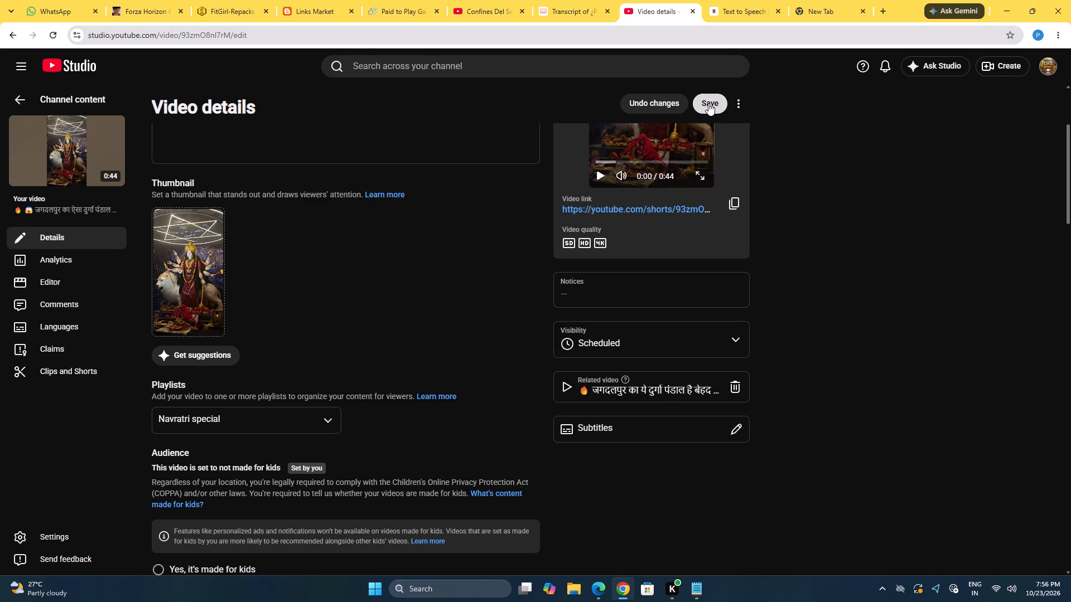
click(708, 103)
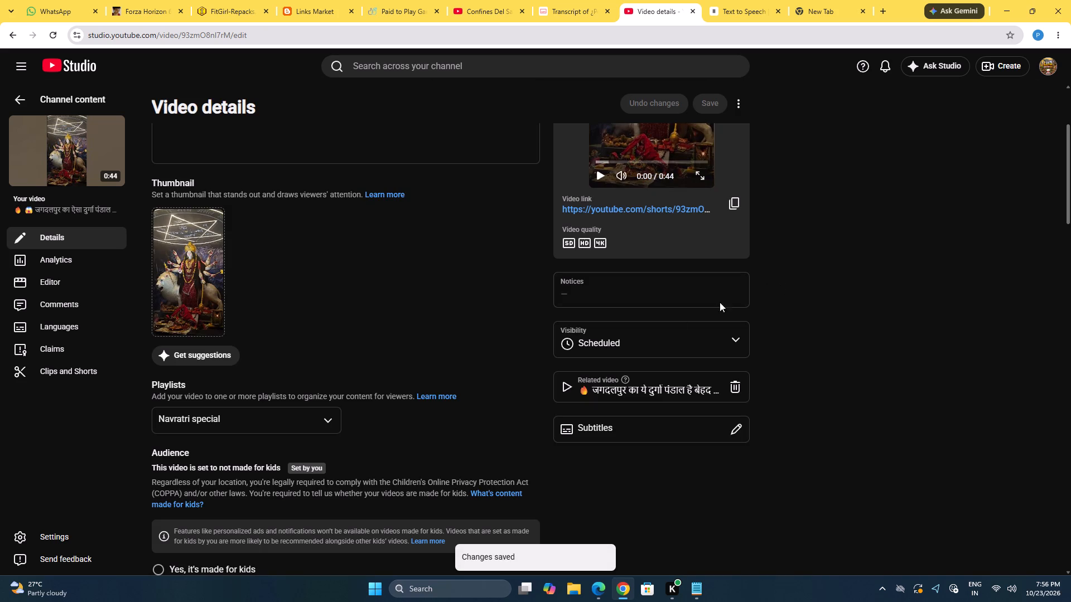
Return to the channel's Shorts list and open the analytics of the 0:38 Durga pandal Short published Oct 23, 2026.
click(12, 100)
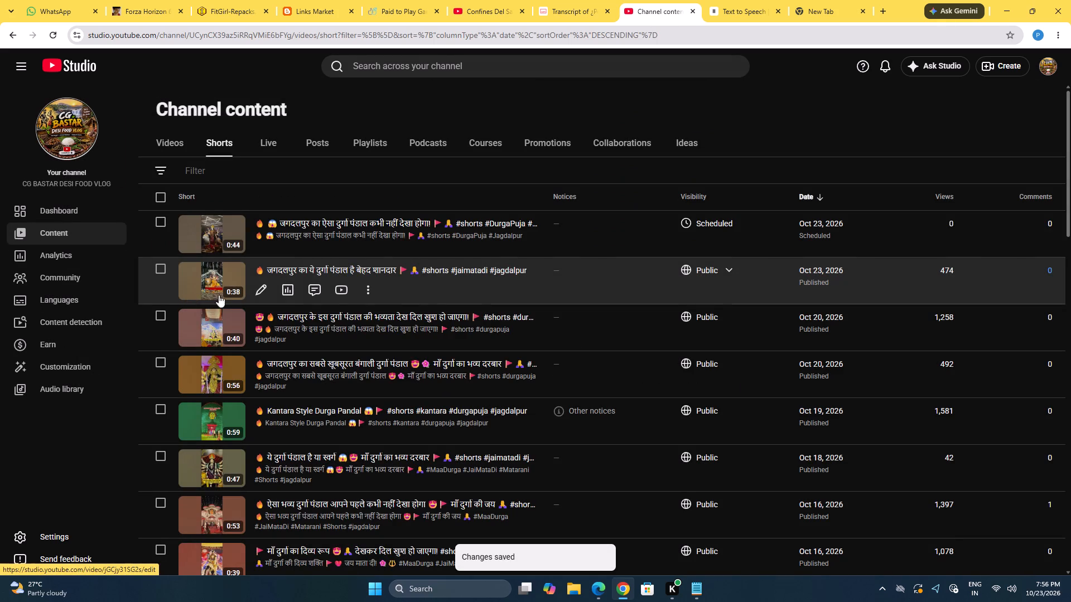
click(252, 286)
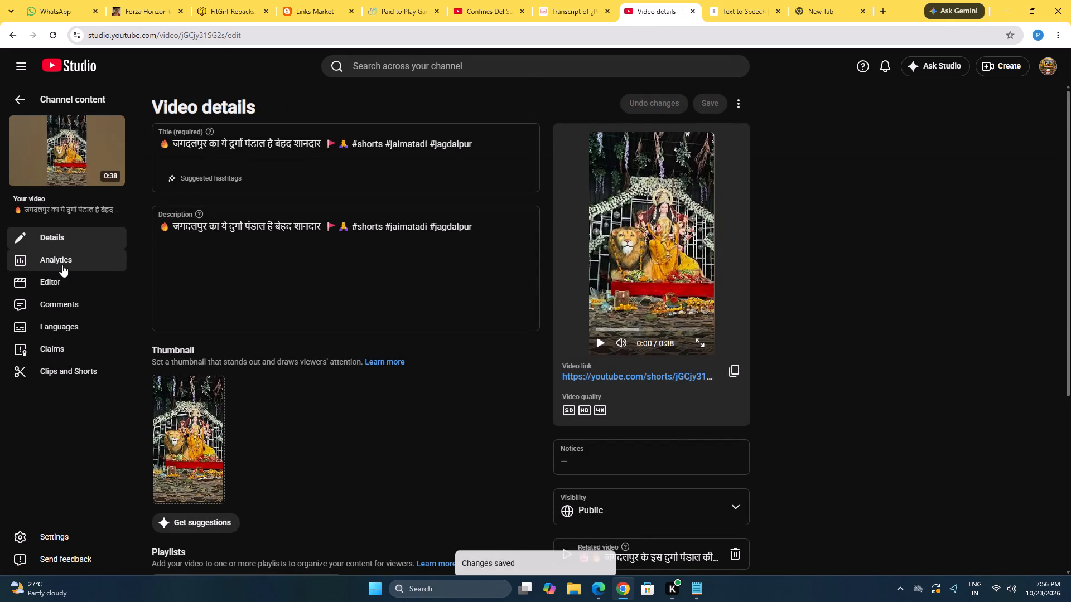
click(64, 260)
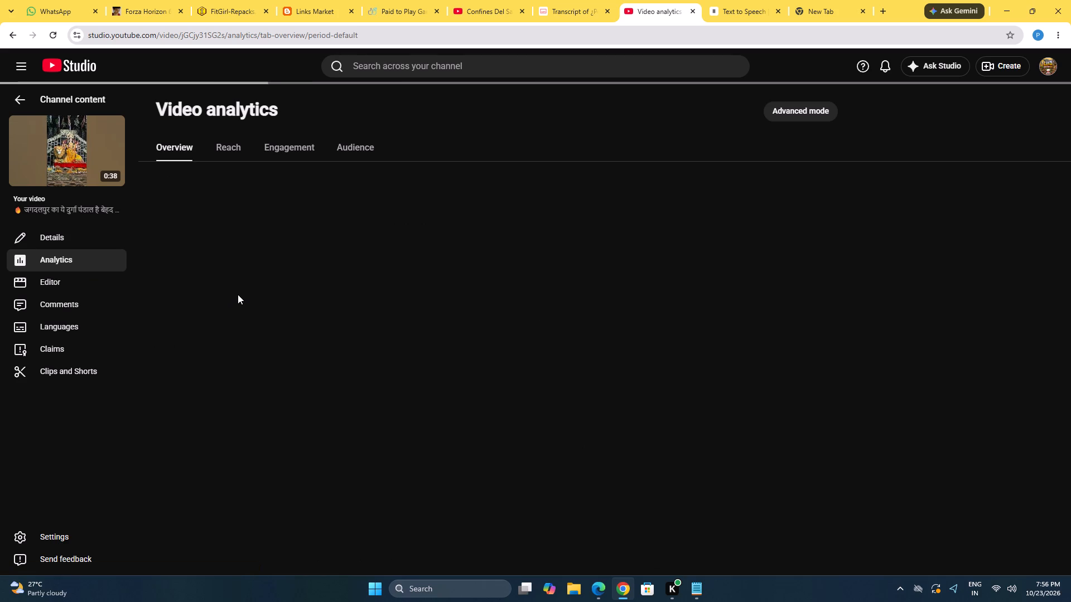